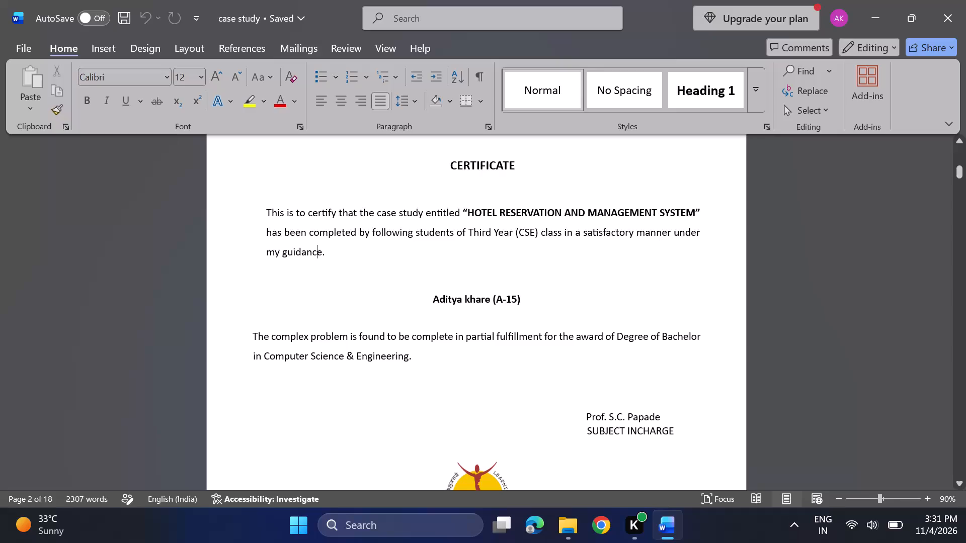
Set the line spacing of the selected certificate paragraph about the case study to 1.5.
{"action": "left_click", "coordinate": [414, 104]}
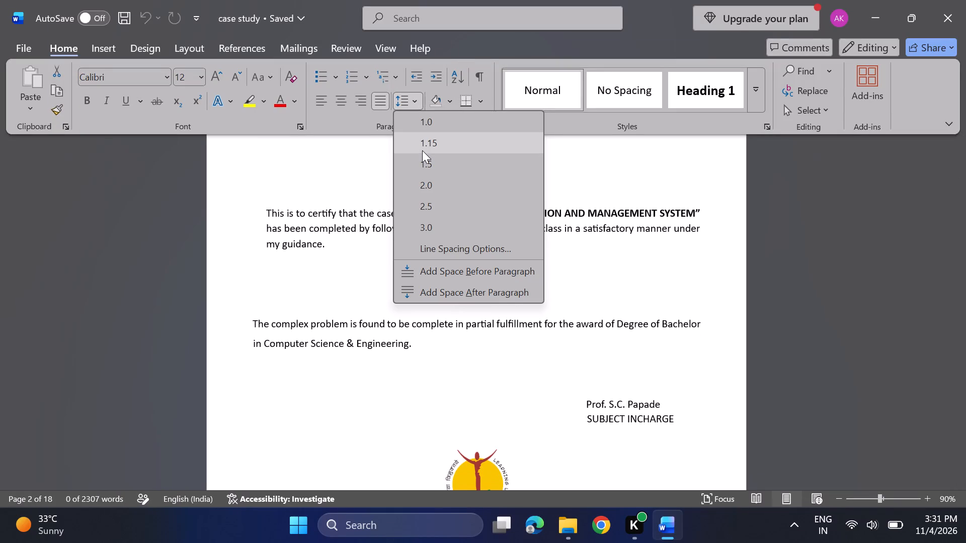
{"action": "left_click", "coordinate": [423, 162]}
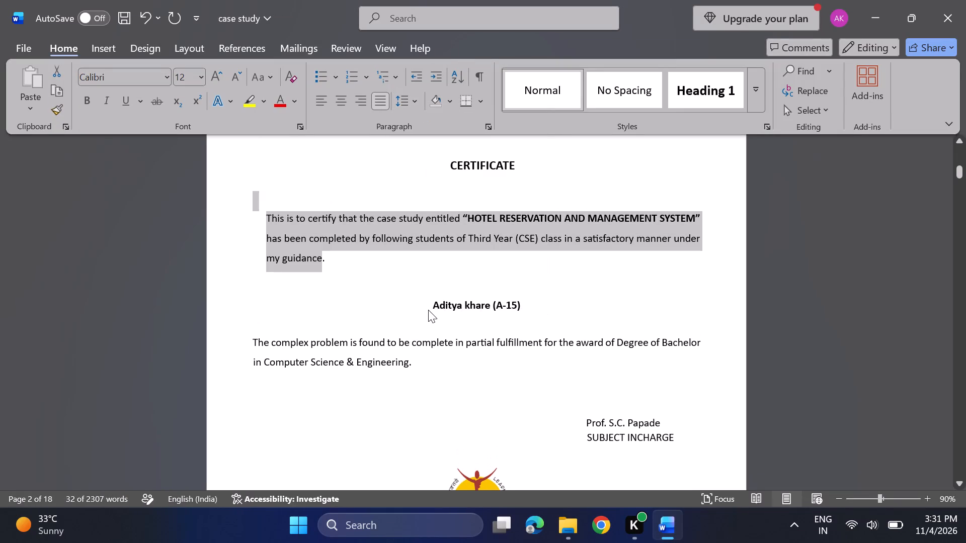
Set the line spacing of the List of Figures and List of Tables tables to 1.5.
{"action": "scroll", "coordinate": [428, 310], "scroll_direction": "down", "scroll_amount": 1}
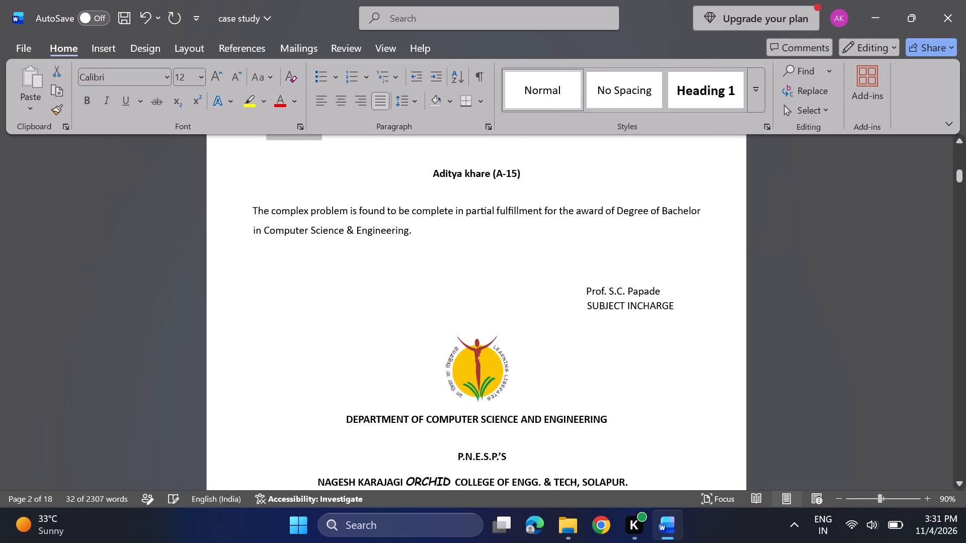
{"action": "scroll", "coordinate": [484, 303], "scroll_direction": "down", "scroll_amount": 2}
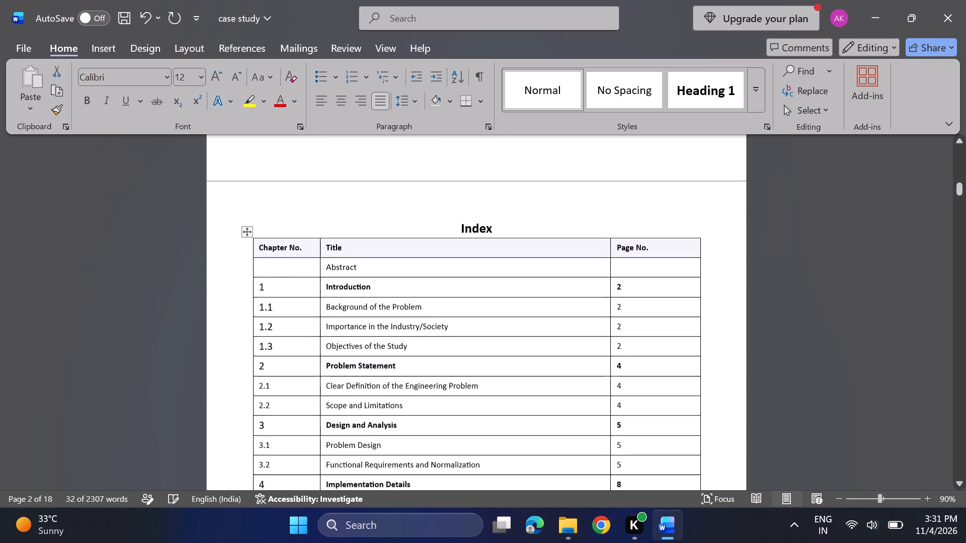
{"action": "scroll", "coordinate": [484, 303], "scroll_direction": "down", "scroll_amount": 4}
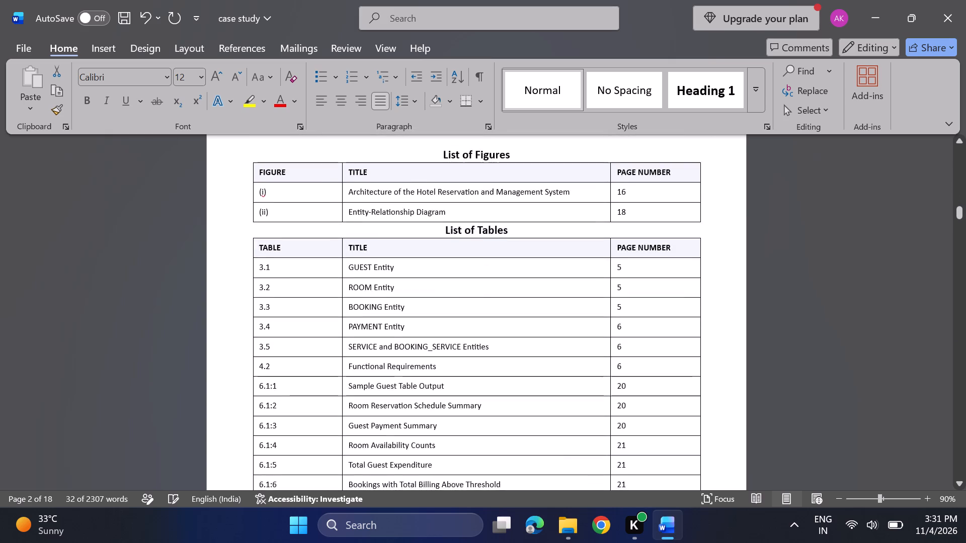
{"action": "scroll", "coordinate": [484, 303], "scroll_direction": "down", "scroll_amount": 2}
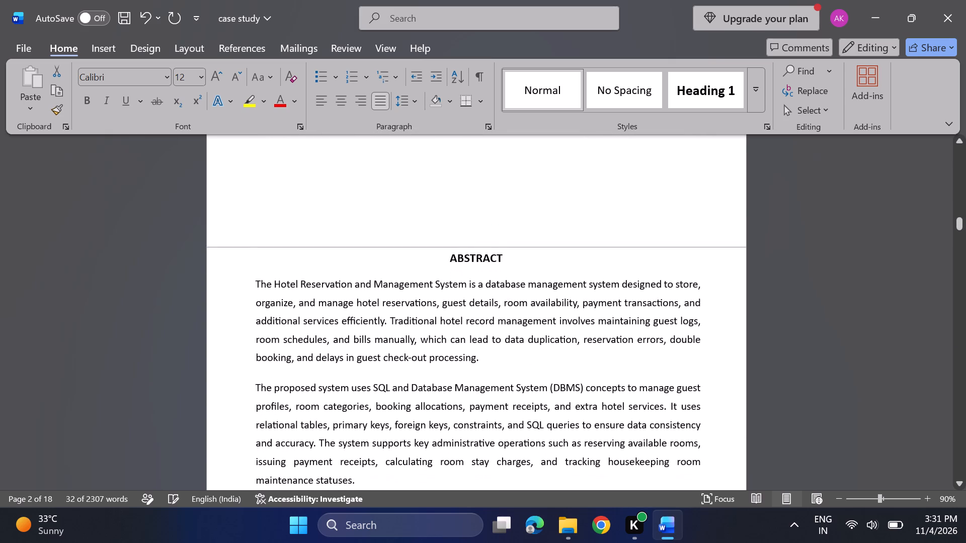
{"action": "scroll", "coordinate": [467, 299], "scroll_direction": "up", "scroll_amount": 1}
{"action": "scroll", "coordinate": [467, 299], "scroll_direction": "down", "scroll_amount": 1}
{"action": "scroll", "coordinate": [467, 299], "scroll_direction": "up", "scroll_amount": 1}
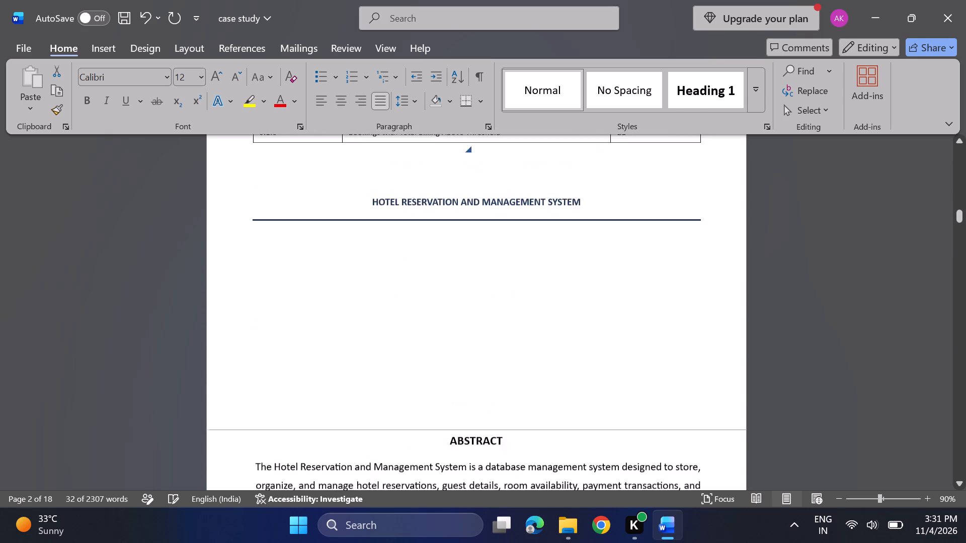
{"action": "scroll", "coordinate": [467, 299], "scroll_direction": "up", "scroll_amount": 1}
{"action": "left_click_drag", "start_coordinate": [517, 379], "coordinate": [414, 107]}
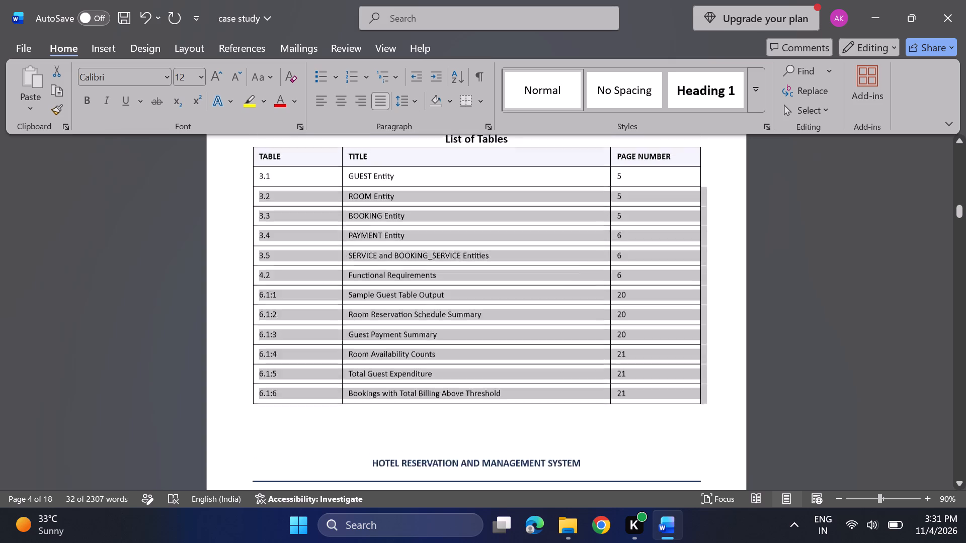
{"action": "left_click_drag", "start_coordinate": [414, 107], "coordinate": [265, 455]}
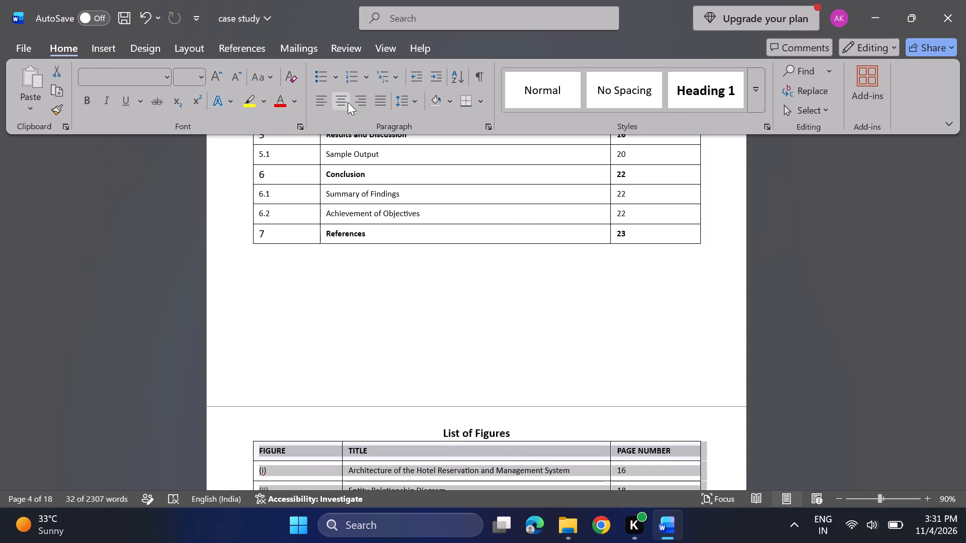
{"action": "left_click", "coordinate": [415, 104]}
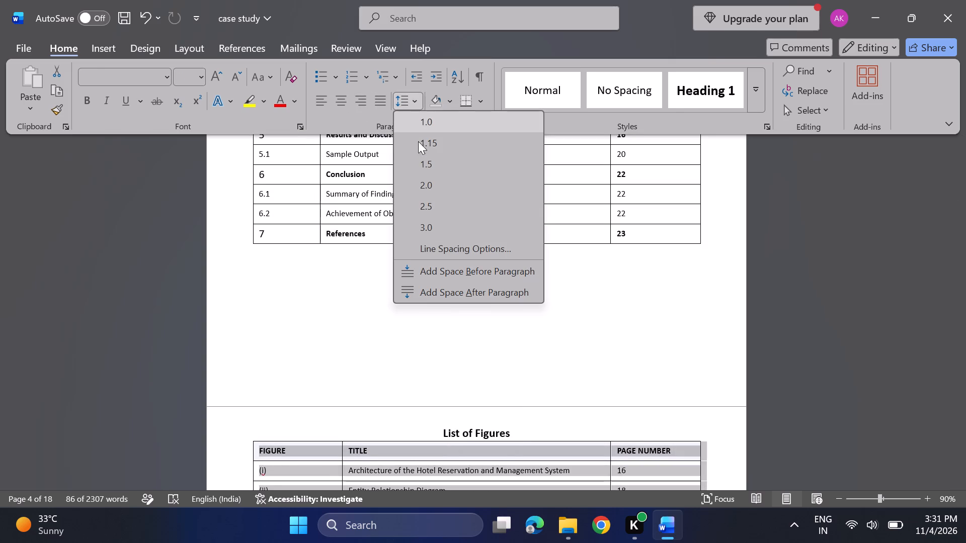
{"action": "left_click", "coordinate": [422, 166]}
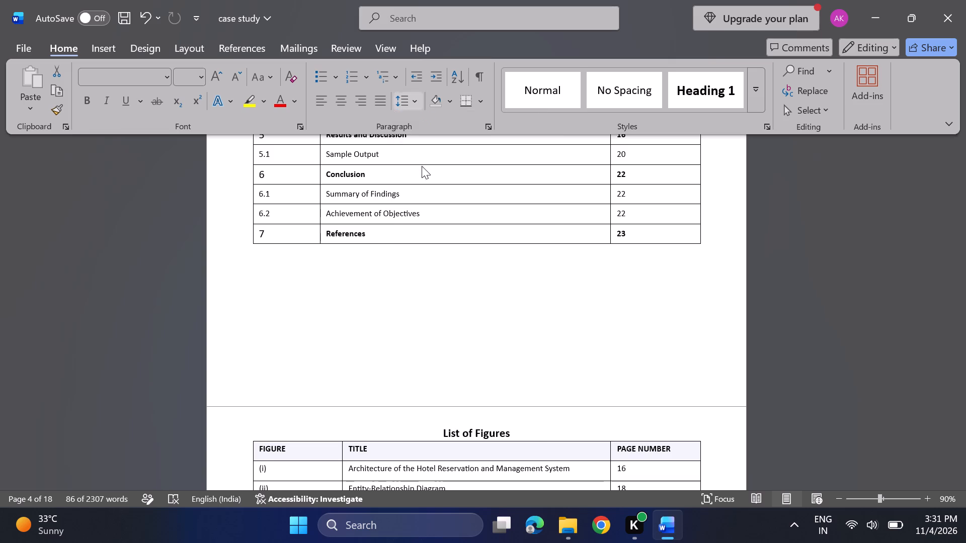
Set the line spacing of the whole Index table, from its heading to the References row, to 1.5.
{"action": "scroll", "coordinate": [443, 332], "scroll_direction": "down", "scroll_amount": 2}
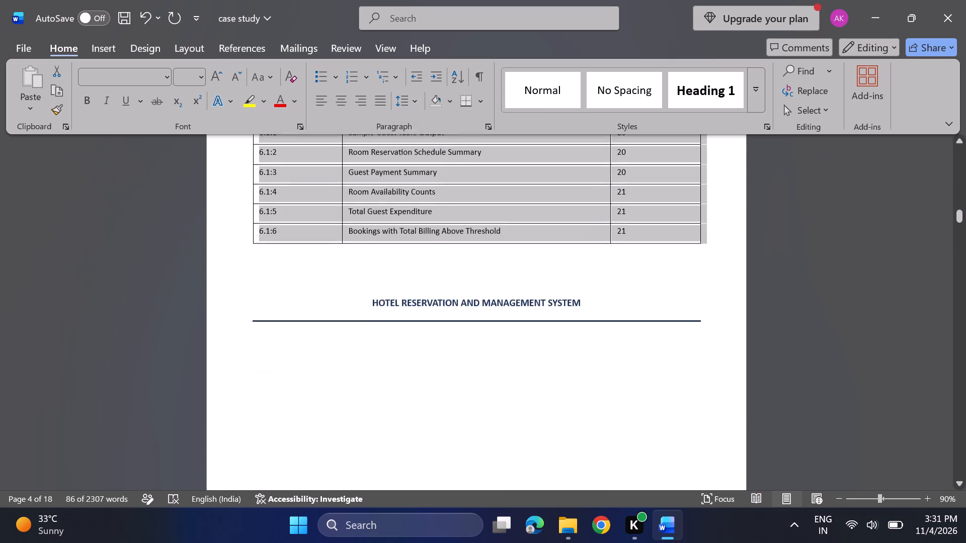
{"action": "scroll", "coordinate": [443, 332], "scroll_direction": "up", "scroll_amount": 3}
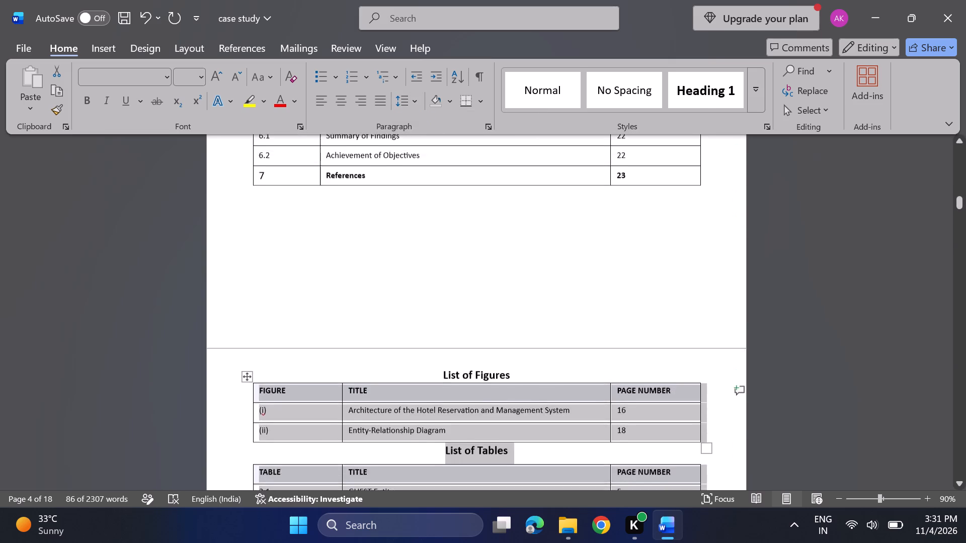
{"action": "scroll", "coordinate": [443, 332], "scroll_direction": "up", "scroll_amount": 2}
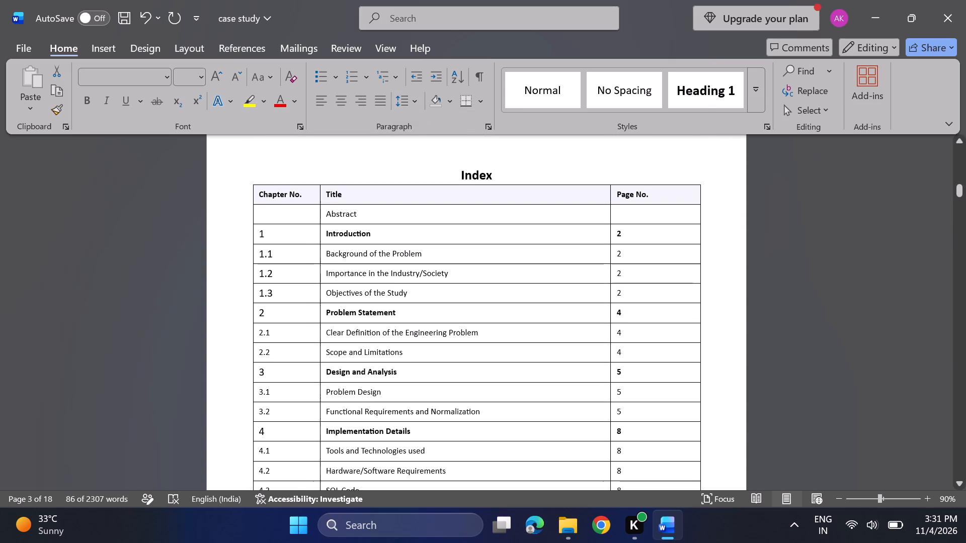
{"action": "left_click_drag", "start_coordinate": [341, 178], "coordinate": [447, 280]}
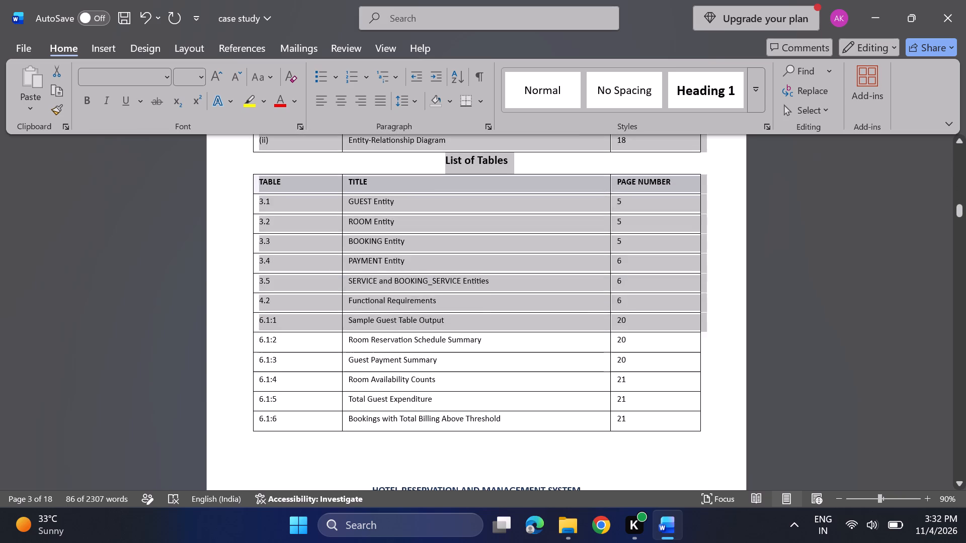
{"action": "left_click_drag", "start_coordinate": [447, 280], "coordinate": [496, 338]}
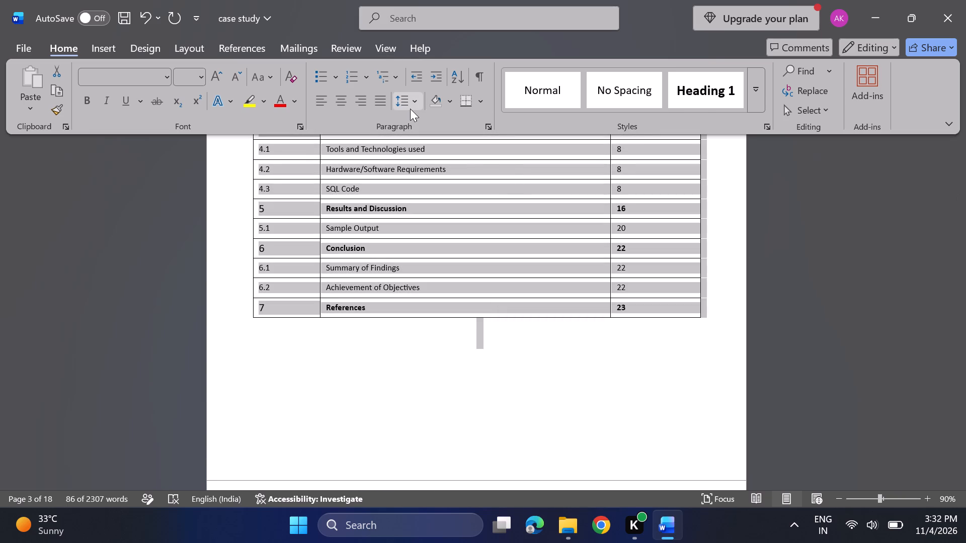
{"action": "left_click", "coordinate": [414, 105]}
{"action": "left_click", "coordinate": [426, 162]}
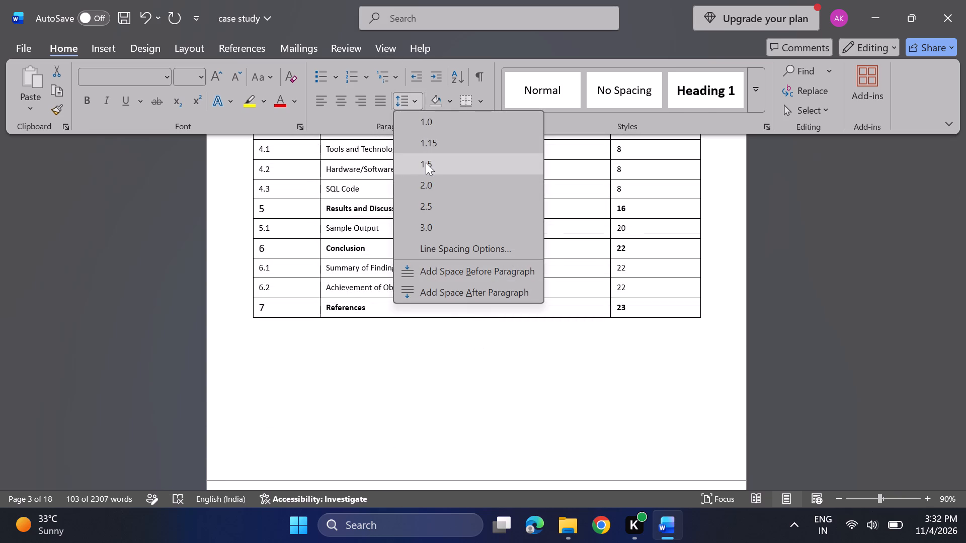
{"action": "left_click", "coordinate": [389, 397]}
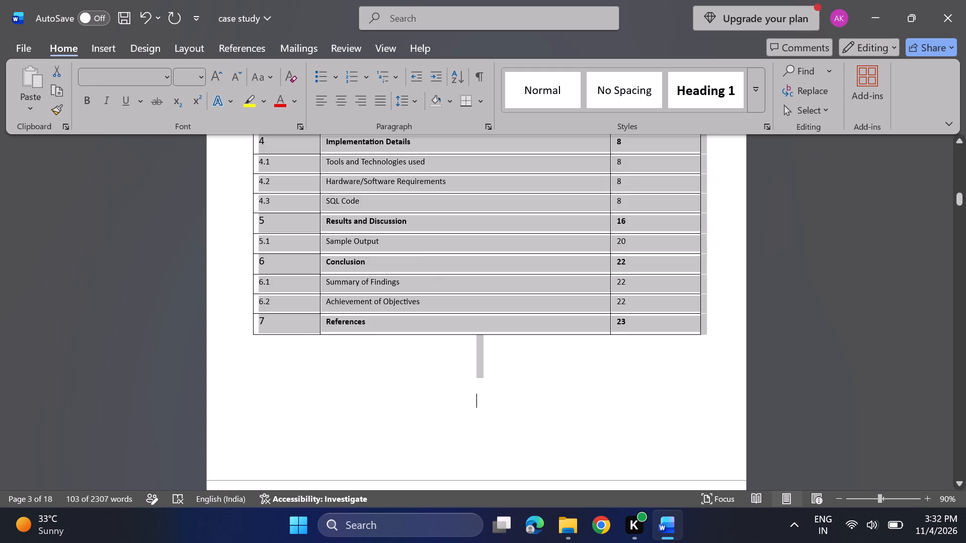
Renumber the Problem Design heading under Chapter 3: Design and Analysis as 3.1.
{"action": "scroll", "coordinate": [389, 397], "scroll_direction": "down", "scroll_amount": 1}
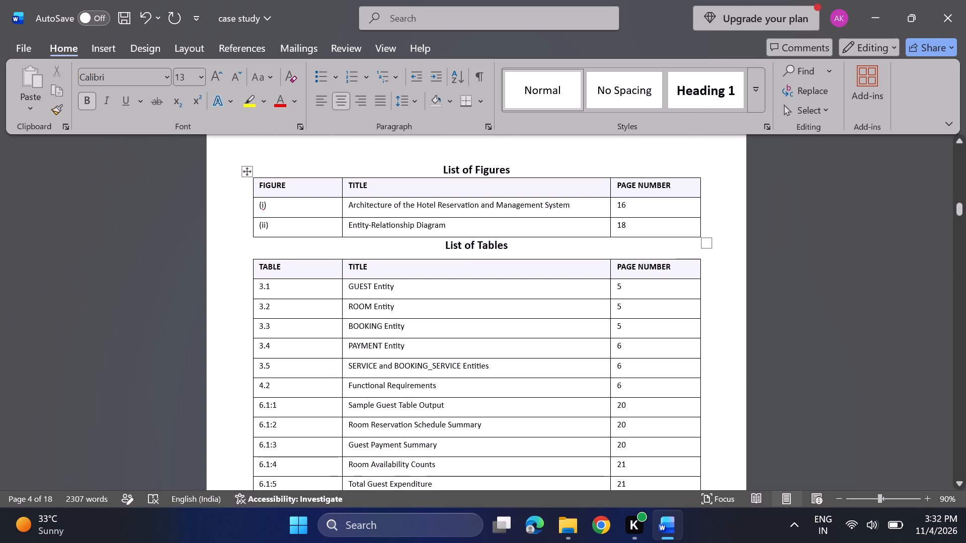
{"action": "scroll", "coordinate": [389, 397], "scroll_direction": "up", "scroll_amount": 1}
{"action": "scroll", "coordinate": [389, 397], "scroll_direction": "down", "scroll_amount": 1}
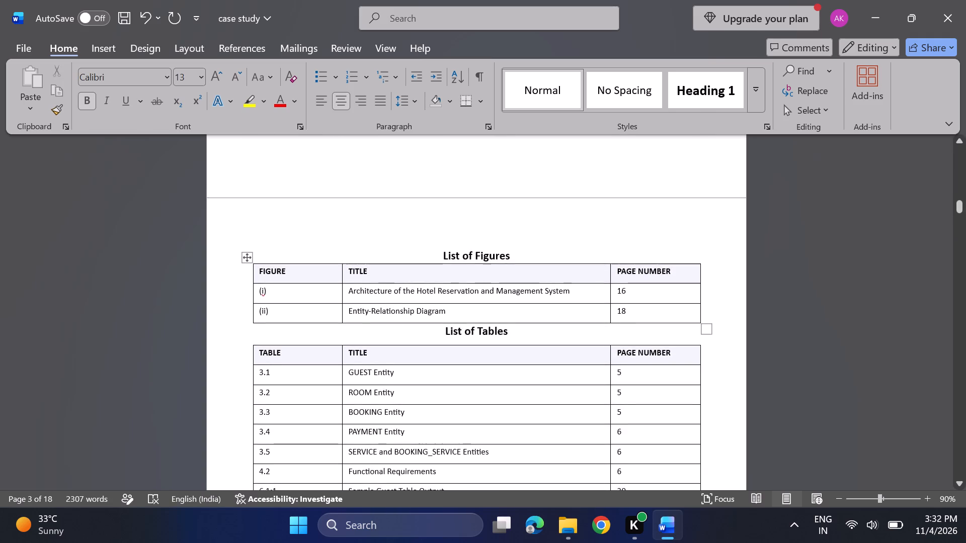
{"action": "scroll", "coordinate": [389, 397], "scroll_direction": "down", "scroll_amount": 1}
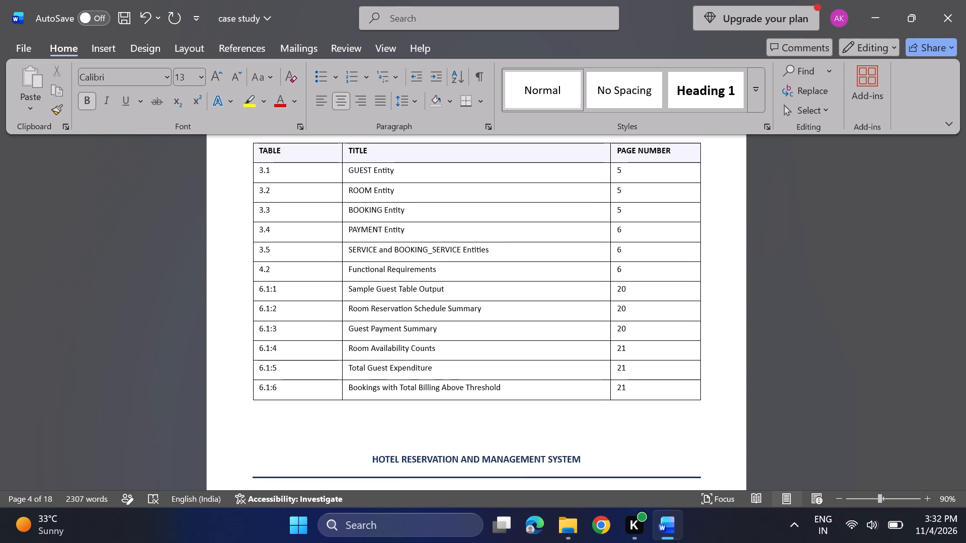
{"action": "scroll", "coordinate": [389, 397], "scroll_direction": "up", "scroll_amount": 1}
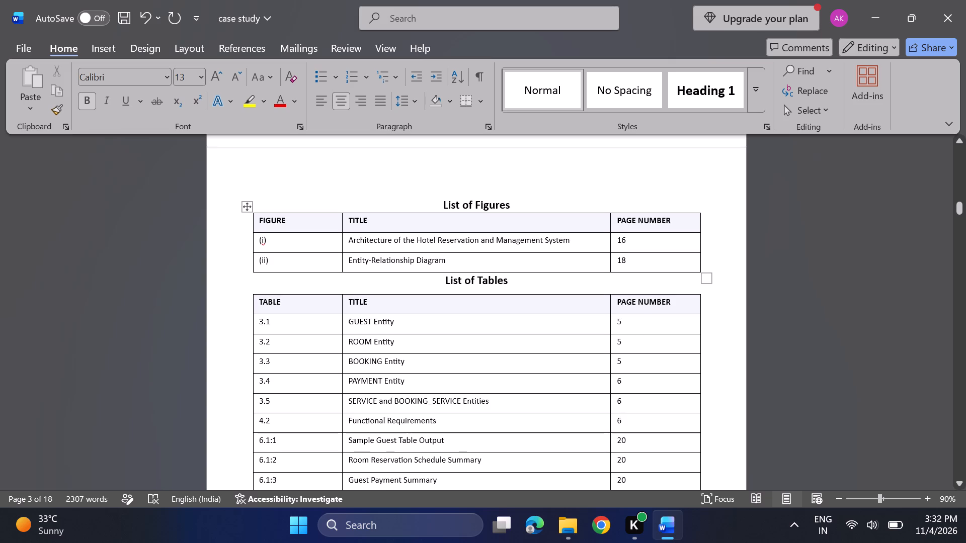
{"action": "scroll", "coordinate": [389, 397], "scroll_direction": "down", "scroll_amount": 5}
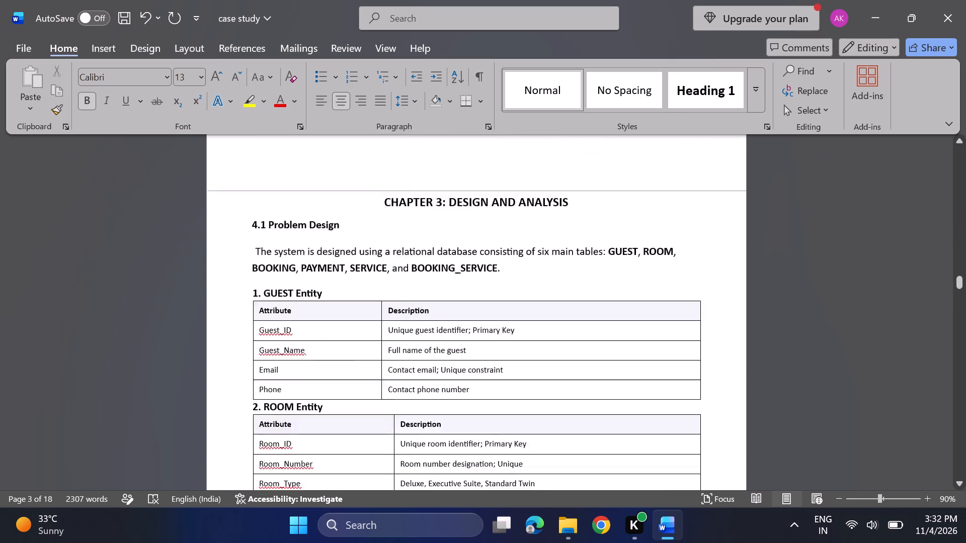
{"action": "scroll", "coordinate": [389, 397], "scroll_direction": "down", "scroll_amount": 1}
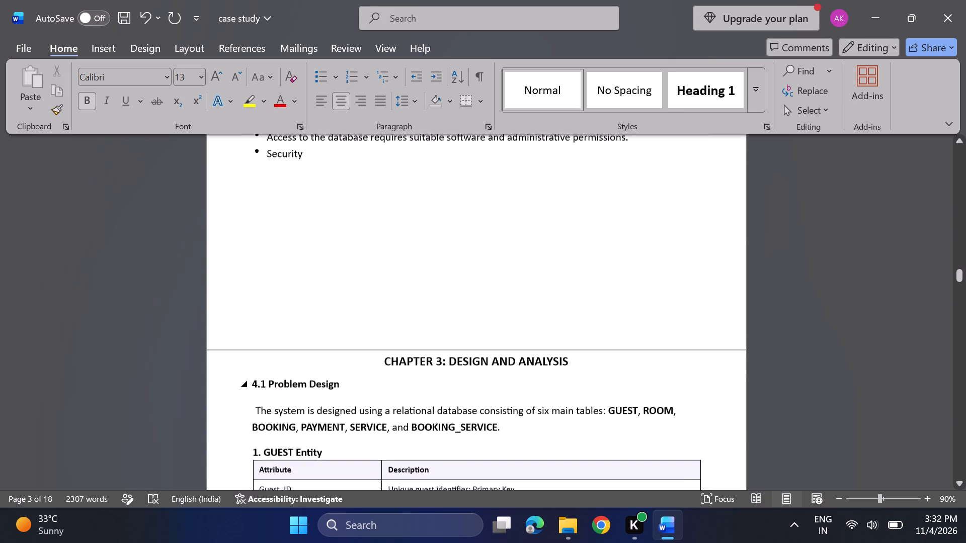
{"action": "scroll", "coordinate": [389, 397], "scroll_direction": "down", "scroll_amount": 1}
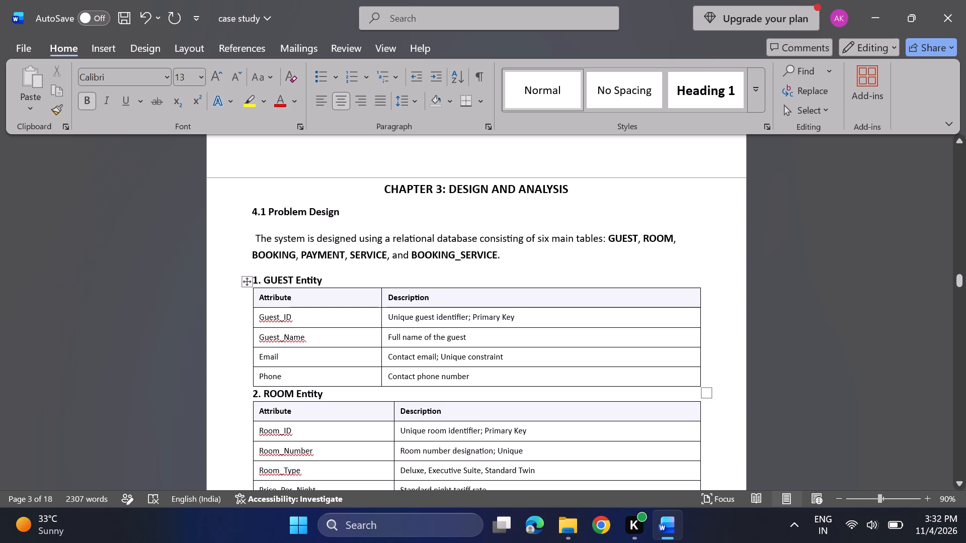
{"action": "left_click", "coordinate": [259, 214]}
{"action": "key", "text": "BackSpace"}
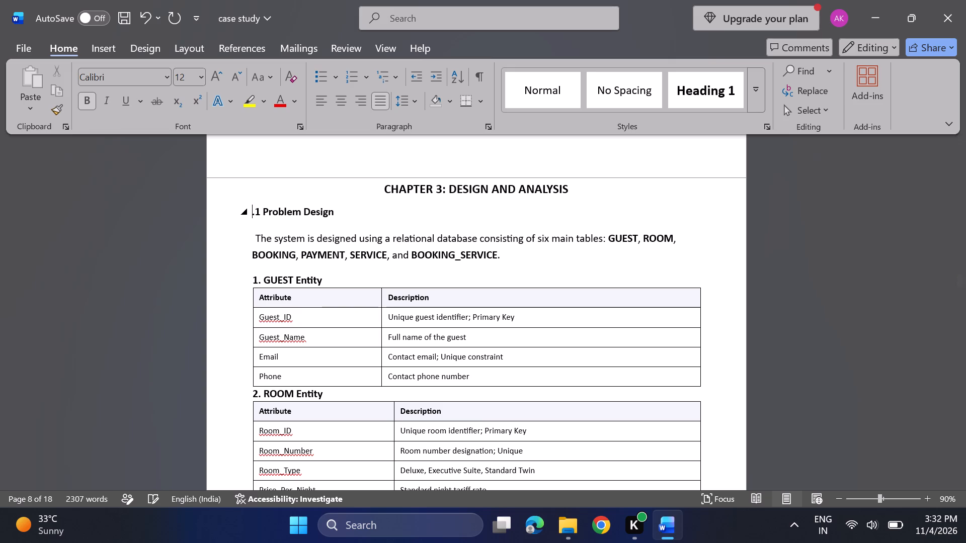
{"action": "key", "text": "3"}
Renumber the PAYMENT Entity heading in Chapter 3 as 4.
{"action": "scroll", "coordinate": [259, 214], "scroll_direction": "down", "scroll_amount": 1}
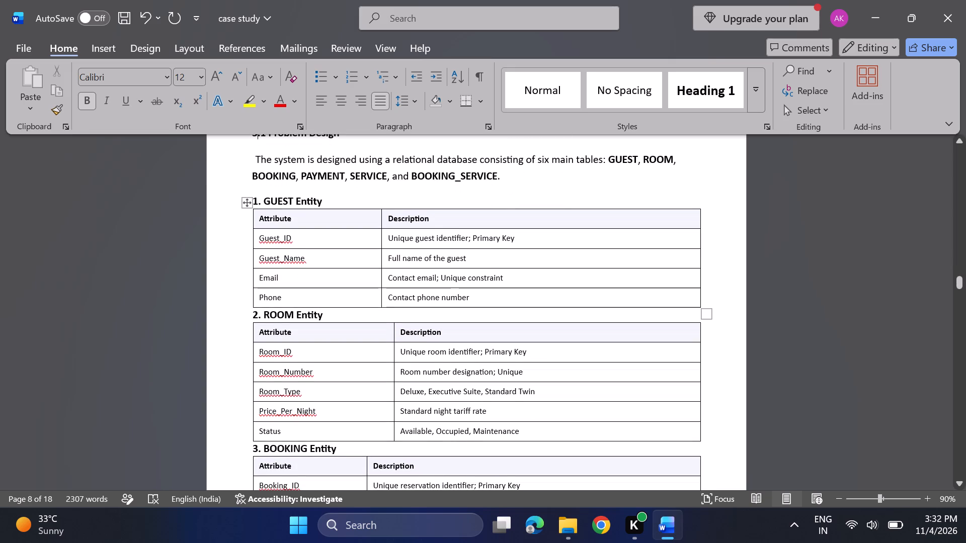
{"action": "scroll", "coordinate": [258, 314], "scroll_direction": "down", "scroll_amount": 1}
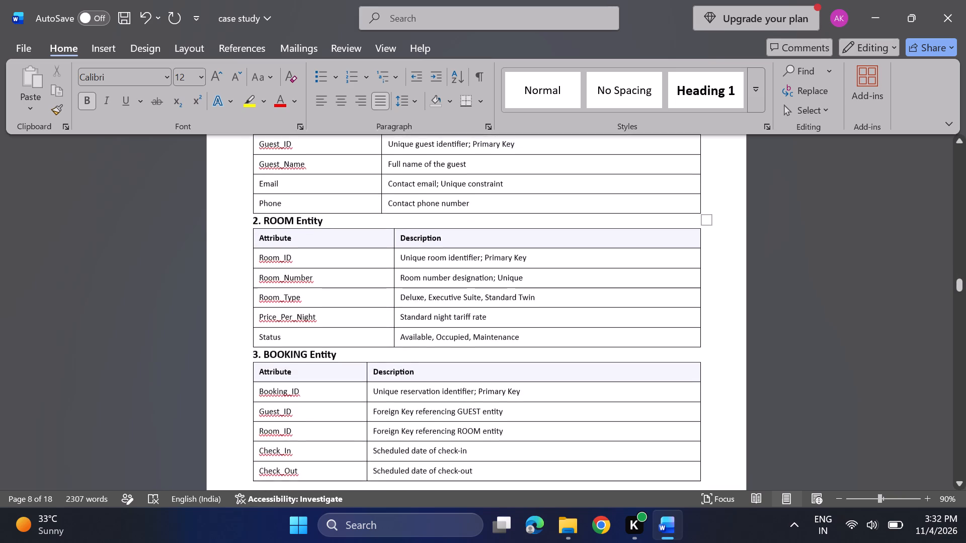
{"action": "scroll", "coordinate": [258, 314], "scroll_direction": "down", "scroll_amount": 1}
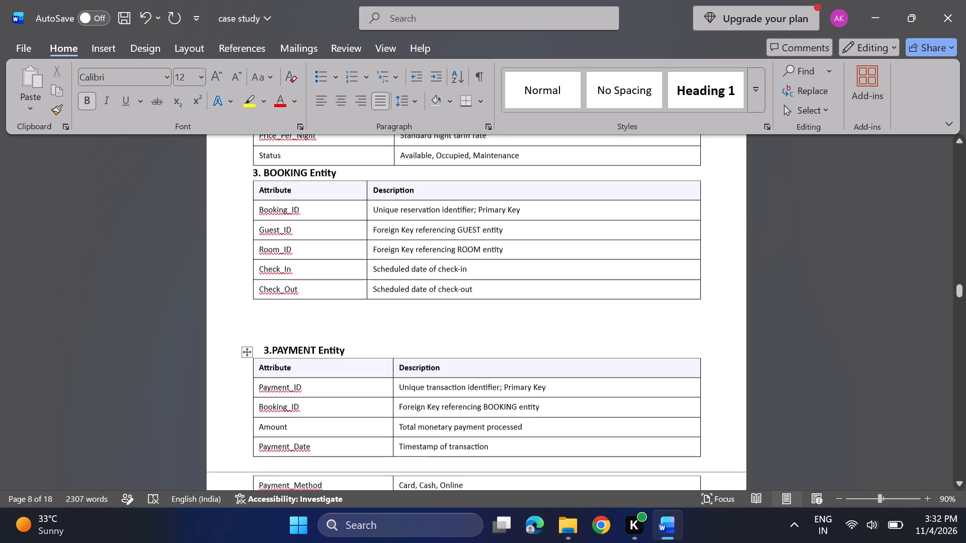
{"action": "scroll", "coordinate": [267, 326], "scroll_direction": "down", "scroll_amount": 1}
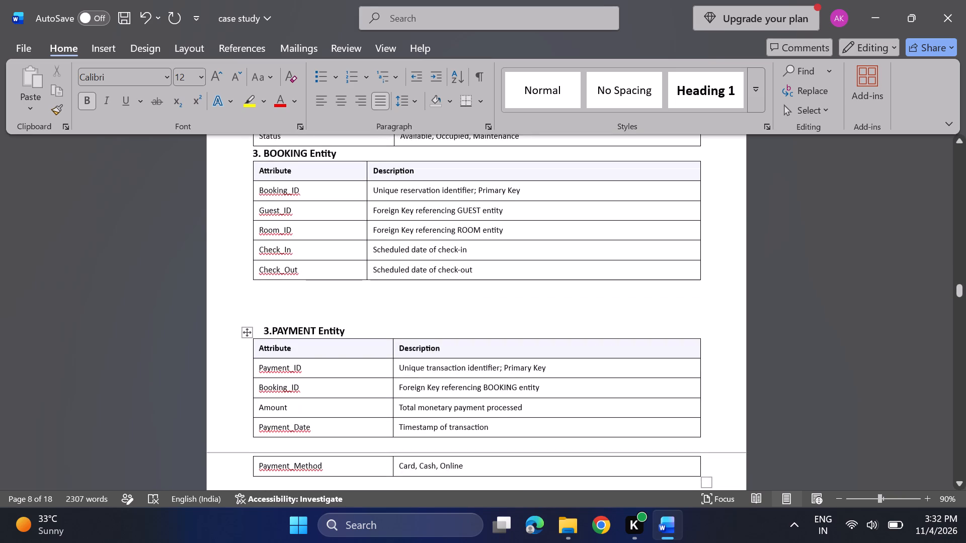
{"action": "scroll", "coordinate": [267, 326], "scroll_direction": "up", "scroll_amount": 1}
{"action": "left_click", "coordinate": [260, 292]}
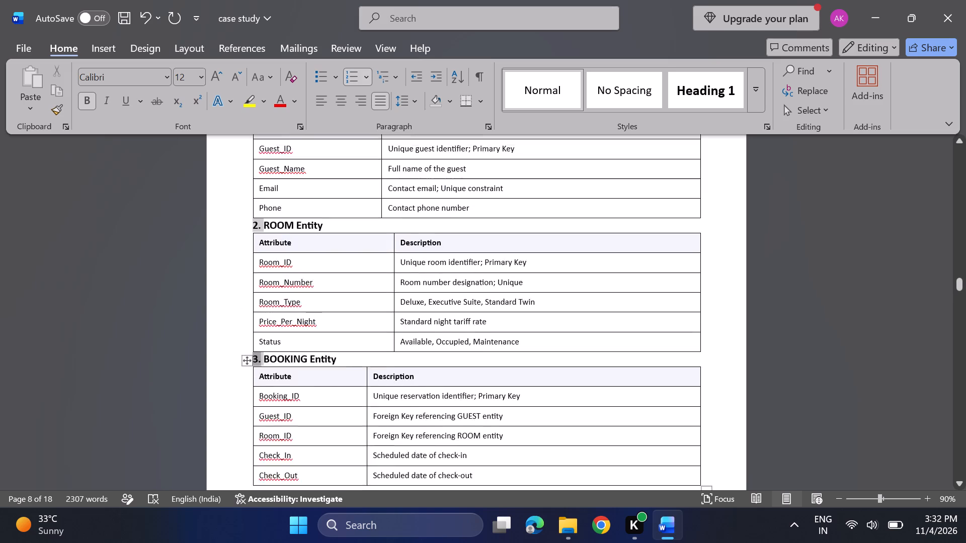
{"action": "scroll", "coordinate": [307, 296], "scroll_direction": "down", "scroll_amount": 1}
{"action": "right_click", "coordinate": [307, 296]}
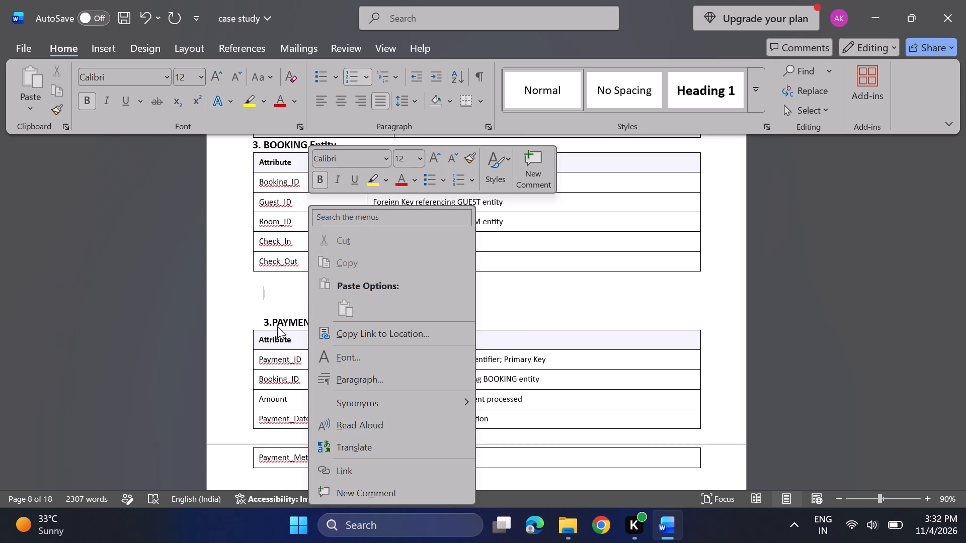
{"action": "left_click", "coordinate": [271, 325]}
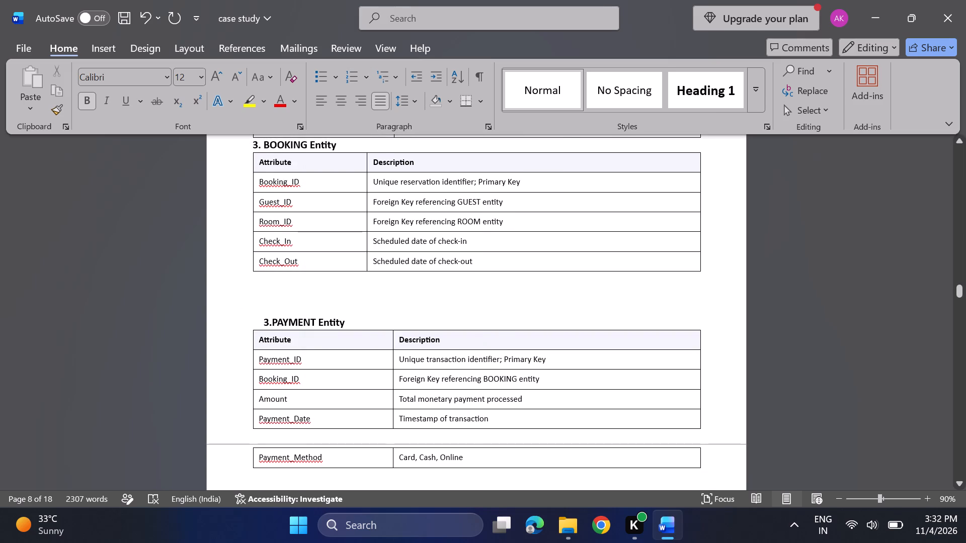
{"action": "left_click", "coordinate": [271, 325]}
{"action": "key", "text": "Left"}
{"action": "key", "text": "BackSpace"}
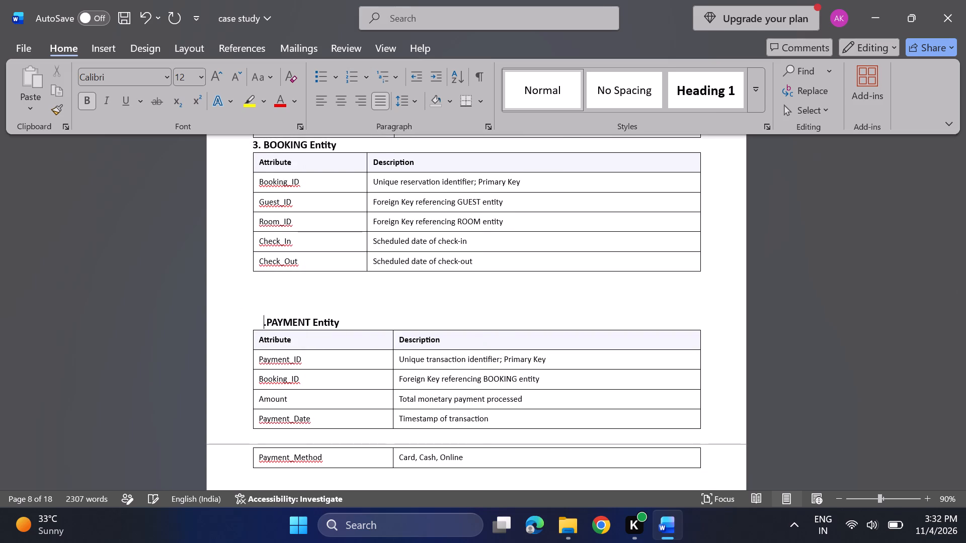
{"action": "key", "text": "4"}
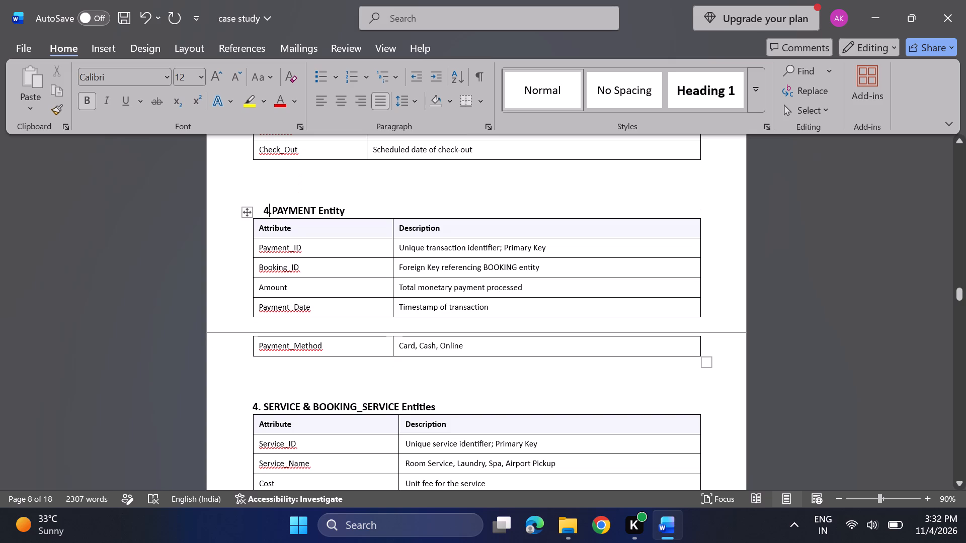
Insert blank lines above the 4. PAYMENT Entity heading to move it and its table onto the next page.
{"action": "scroll", "coordinate": [363, 267], "scroll_direction": "down", "scroll_amount": 2}
{"action": "scroll", "coordinate": [363, 267], "scroll_direction": "up", "scroll_amount": 1}
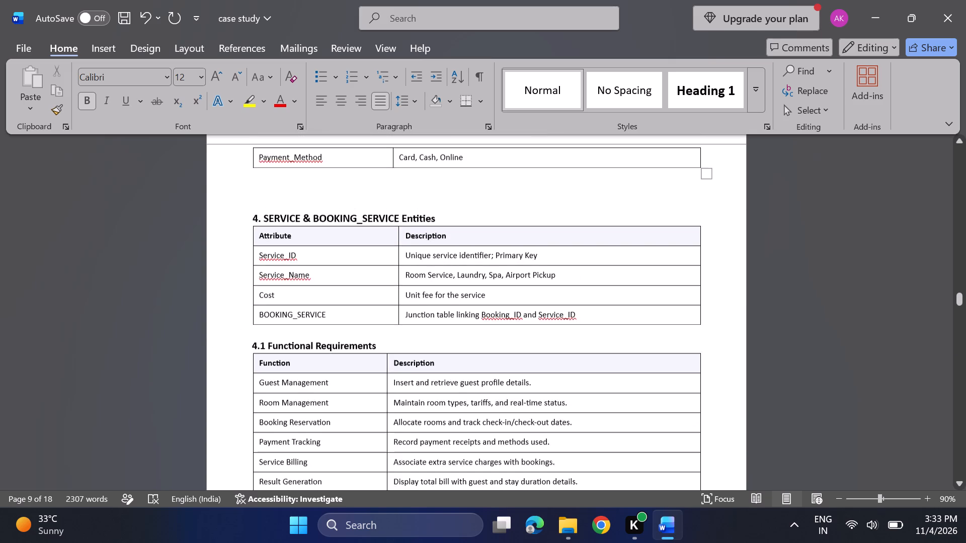
{"action": "scroll", "coordinate": [363, 267], "scroll_direction": "up", "scroll_amount": 2}
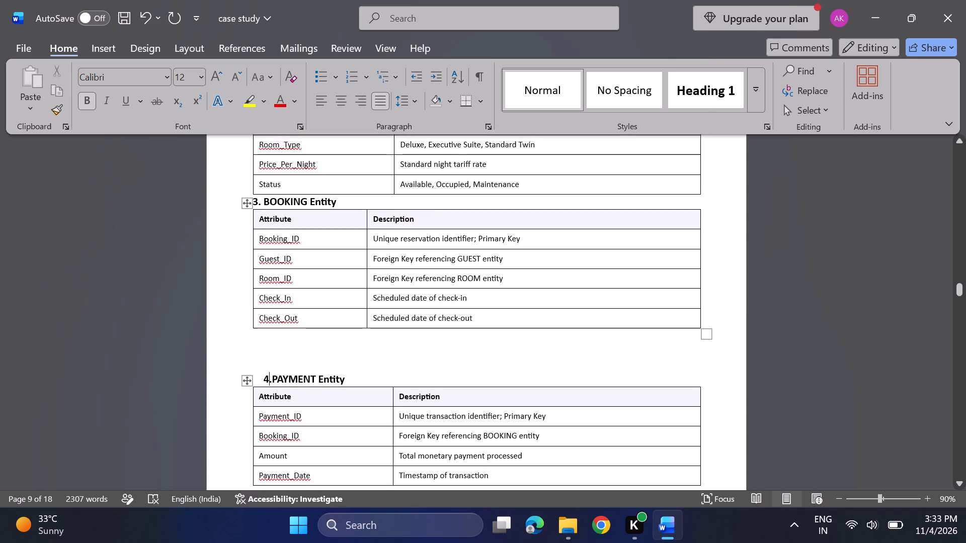
{"action": "scroll", "coordinate": [363, 267], "scroll_direction": "up", "scroll_amount": 1}
{"action": "scroll", "coordinate": [363, 267], "scroll_direction": "down", "scroll_amount": 1}
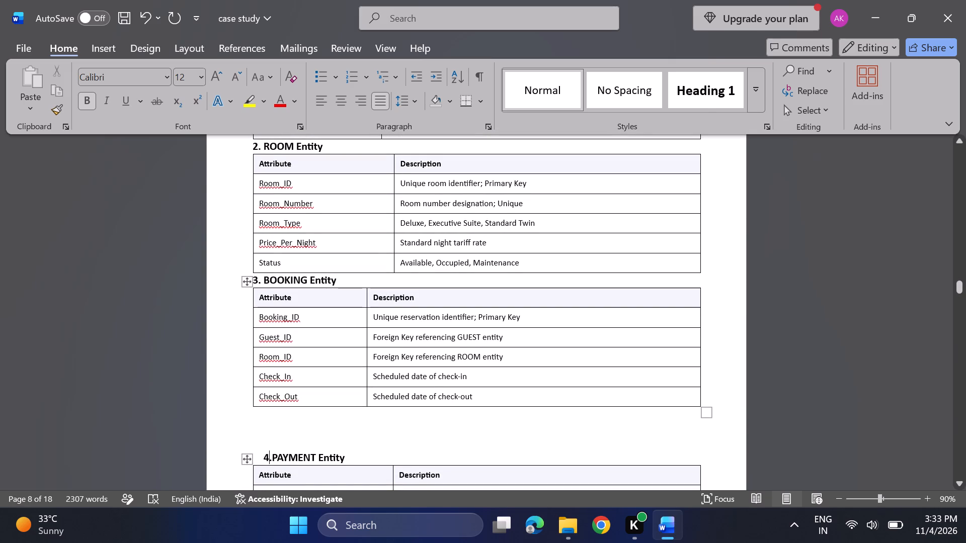
{"action": "left_click", "coordinate": [345, 446]}
{"action": "key", "text": "Return"}
{"action": "key", "text": "Return"}
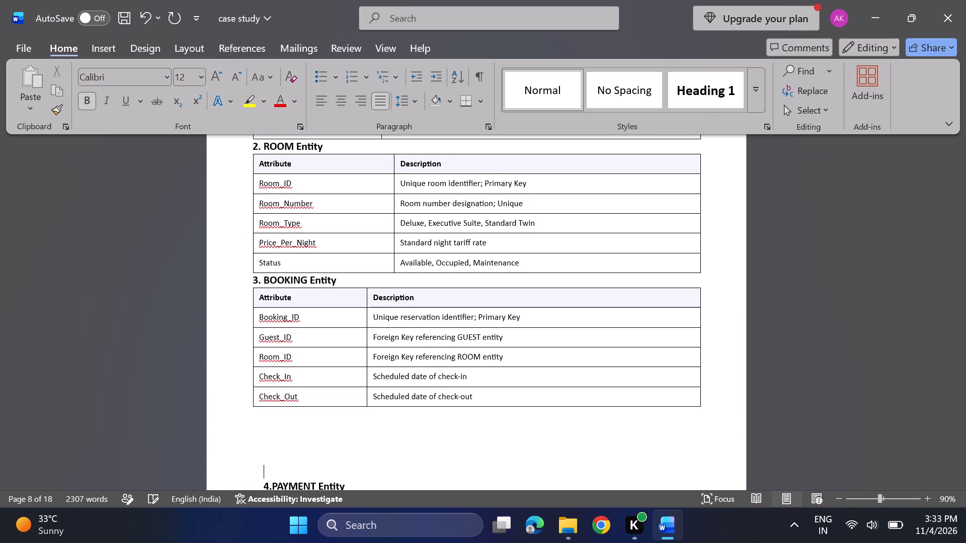
{"action": "scroll", "coordinate": [345, 446], "scroll_direction": "down", "scroll_amount": 1}
{"action": "key", "text": "Return"}
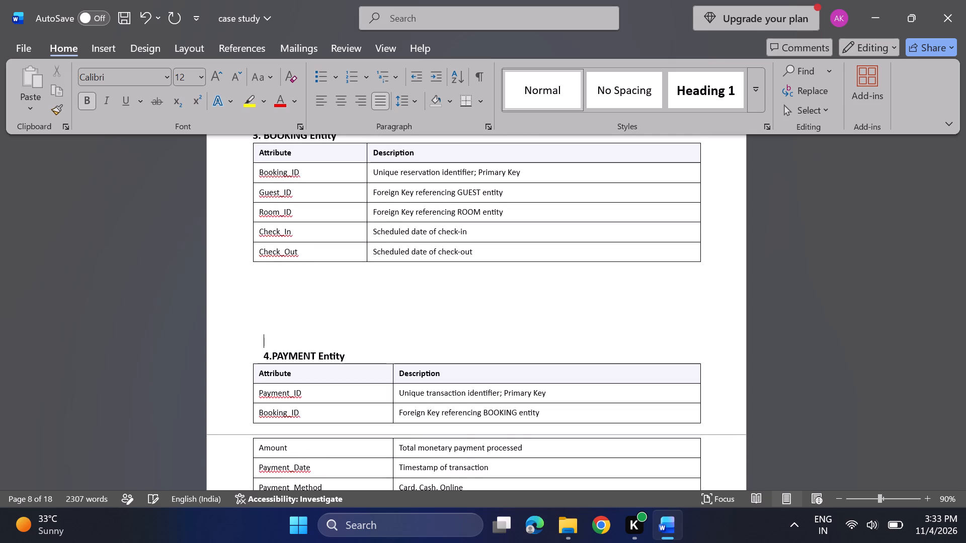
{"action": "key", "text": "Return"}
{"action": "key", "text": "Return"}
{"action": "key", "text": "Return"}
{"action": "key", "text": "Return"}
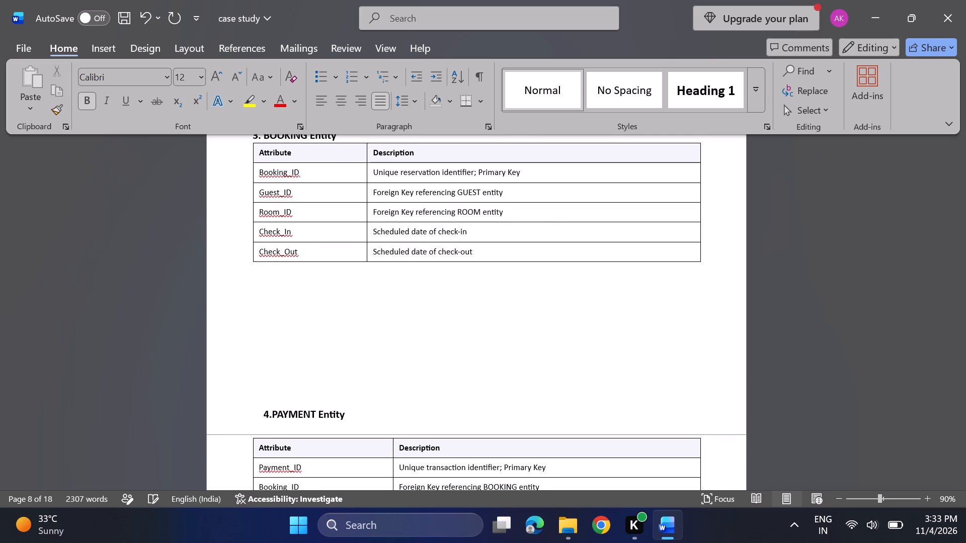
{"action": "key", "text": "Return"}
Remove the automatic number from the BOOKING Entity heading and leave one blank line between it and the ROOM table.
{"action": "scroll", "coordinate": [345, 446], "scroll_direction": "up", "scroll_amount": 1}
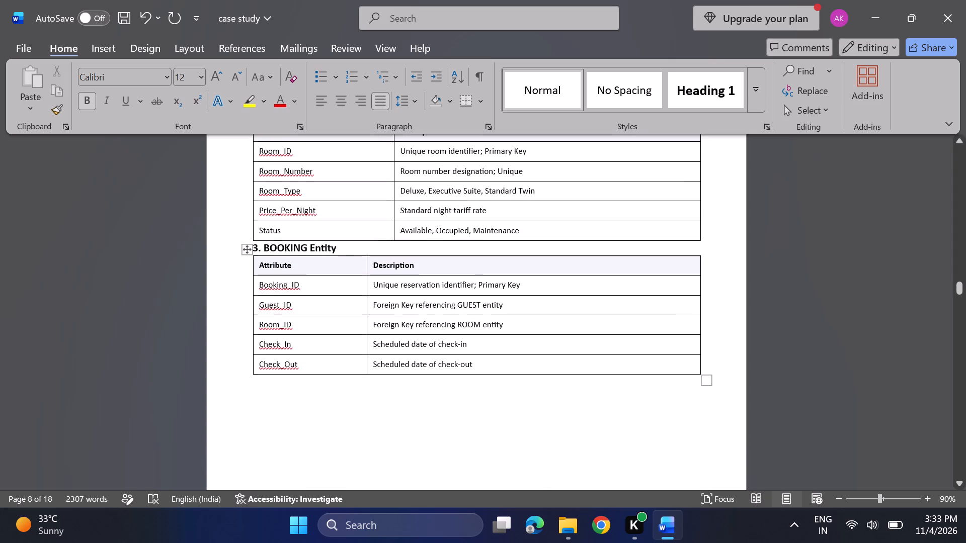
{"action": "left_click", "coordinate": [257, 248]}
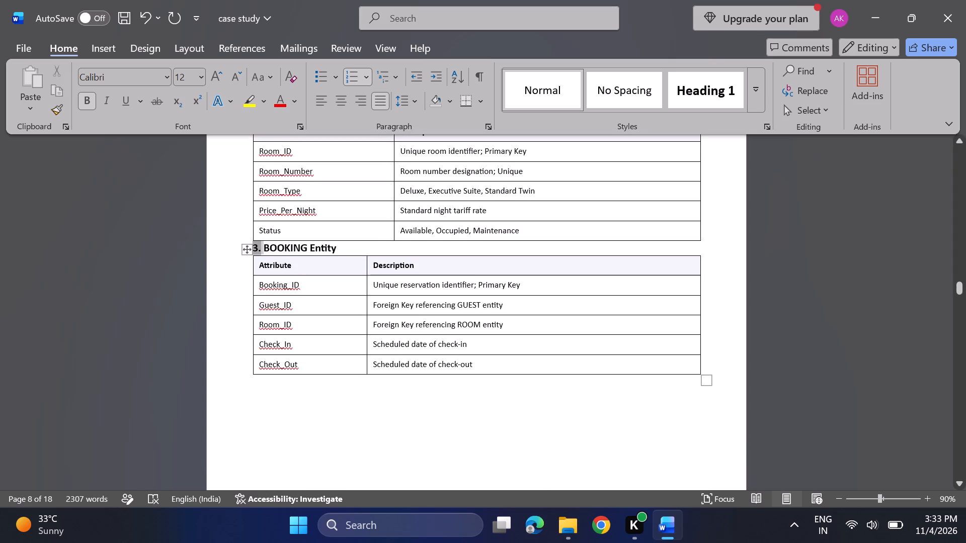
{"action": "key", "text": "Left"}
{"action": "key", "text": "Left"}
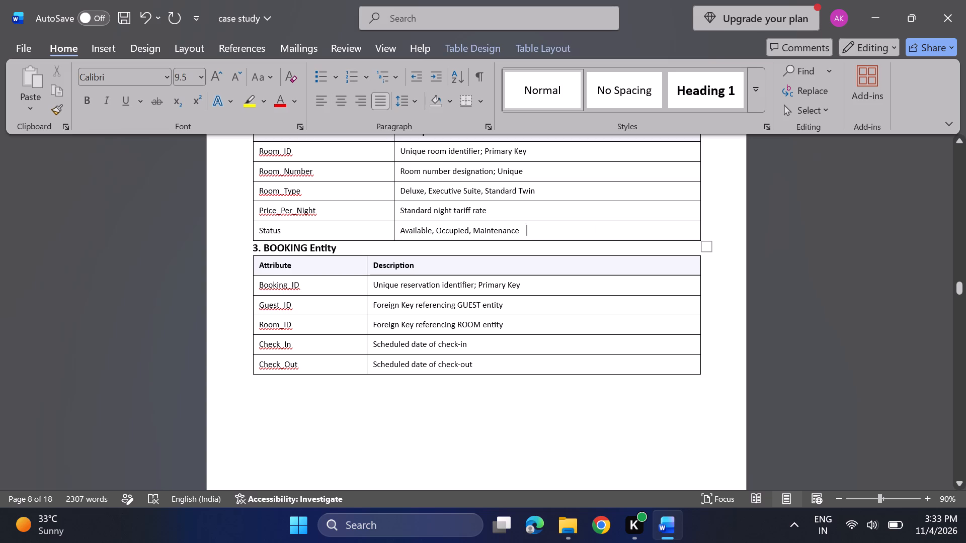
{"action": "key", "text": "Right"}
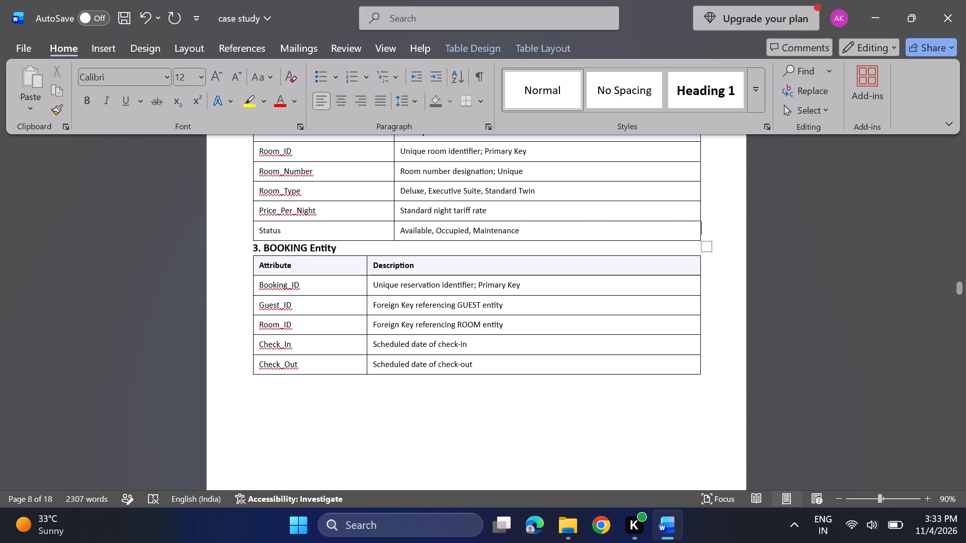
{"action": "key", "text": "Right"}
{"action": "key", "text": "period"}
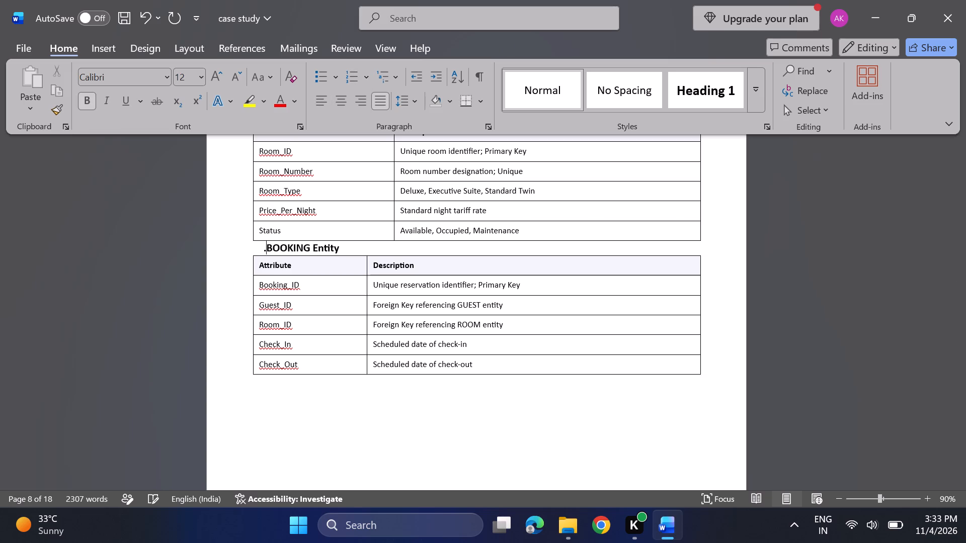
{"action": "key", "text": "Return"}
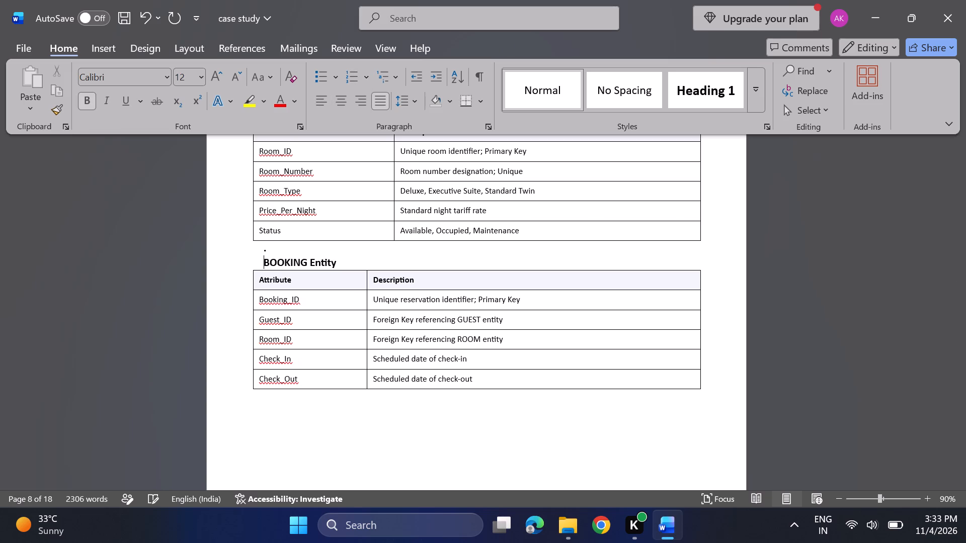
{"action": "key", "text": "BackSpace"}
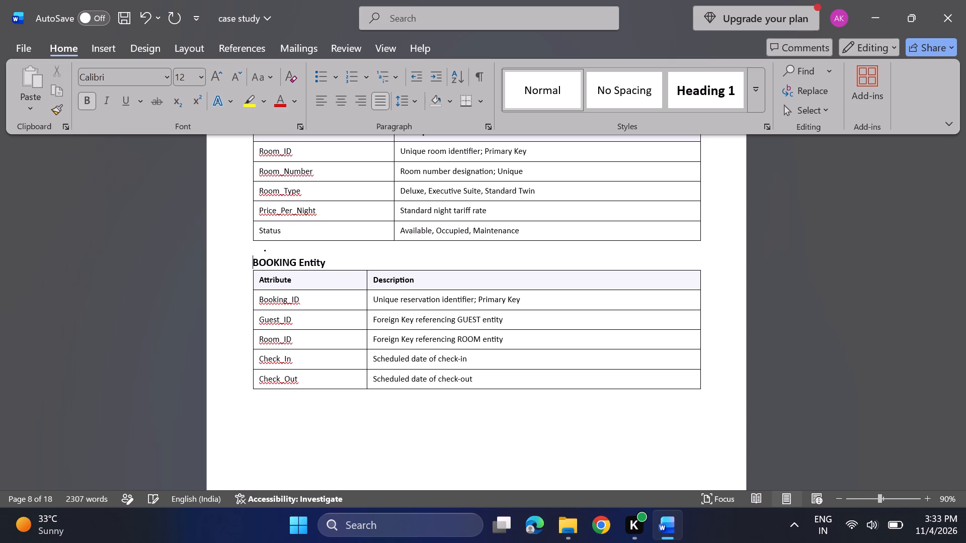
{"action": "key", "text": "BackSpace"}
{"action": "key", "text": "BackSpace"}
{"action": "key", "text": "BackSpace"}
{"action": "key", "text": "Return"}
Number the BOOKING Entity heading manually as 3.
{"action": "key", "text": "Left"}
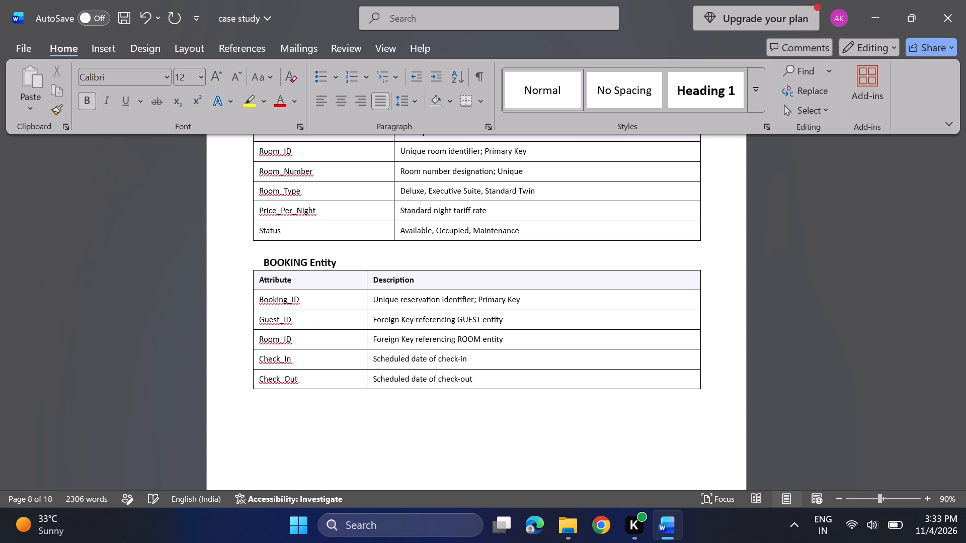
{"action": "key", "text": "Down"}
{"action": "key", "text": "Left"}
{"action": "key", "text": "Down"}
{"action": "key", "text": "period"}
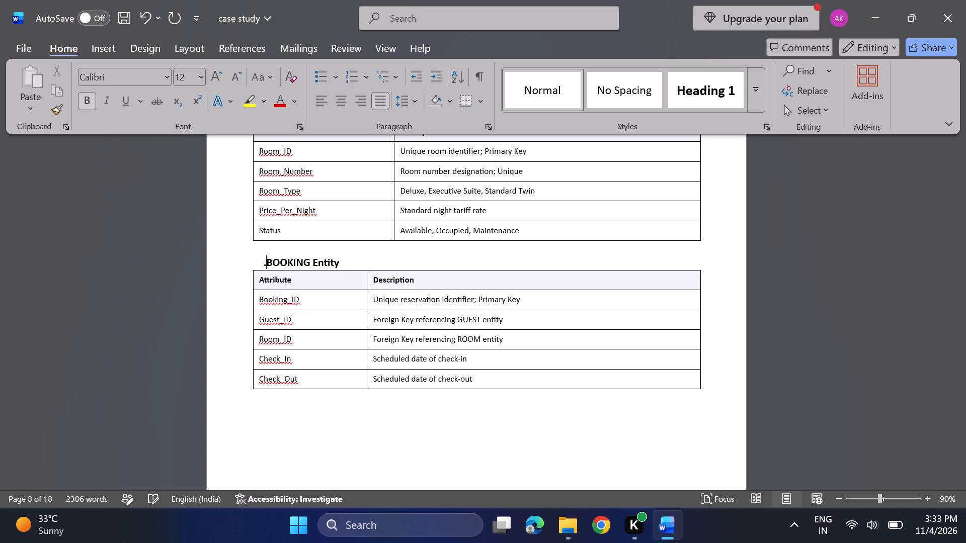
{"action": "key", "text": "Left"}
{"action": "scroll", "coordinate": [257, 248], "scroll_direction": "up", "scroll_amount": 1}
{"action": "key", "text": "3"}
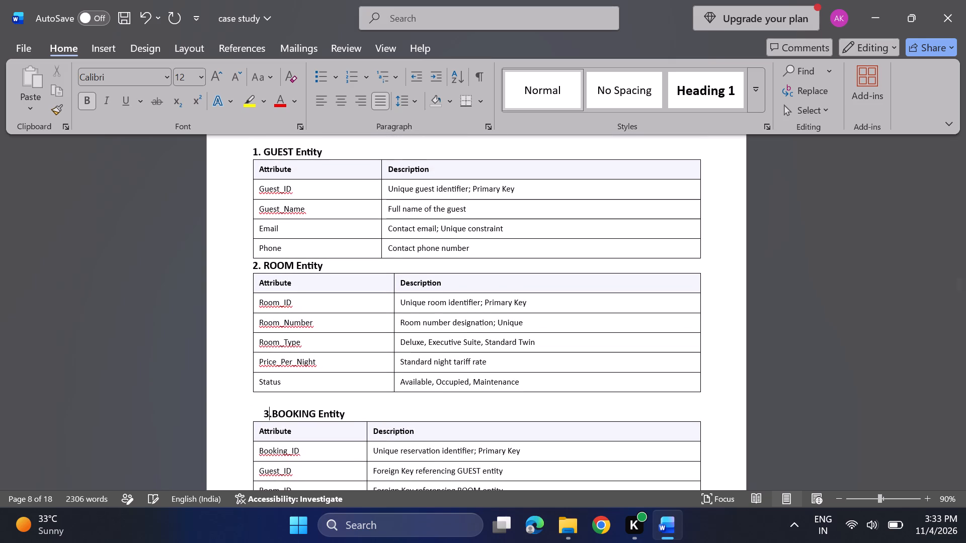
Remove the extra blank lines above the Chapter 4: Implementation Details heading and centre the heading.
{"action": "scroll", "coordinate": [257, 248], "scroll_direction": "down", "scroll_amount": 3}
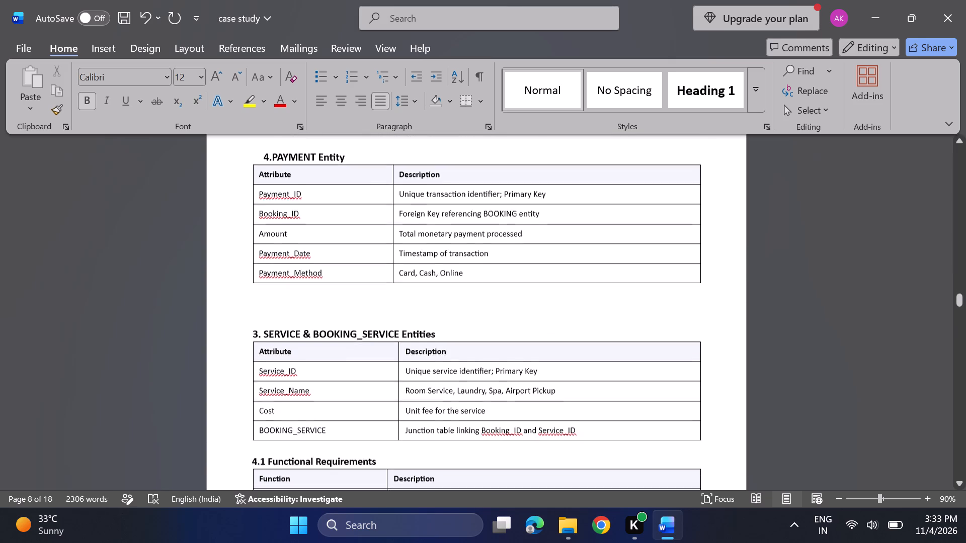
{"action": "scroll", "coordinate": [257, 248], "scroll_direction": "down", "scroll_amount": 1}
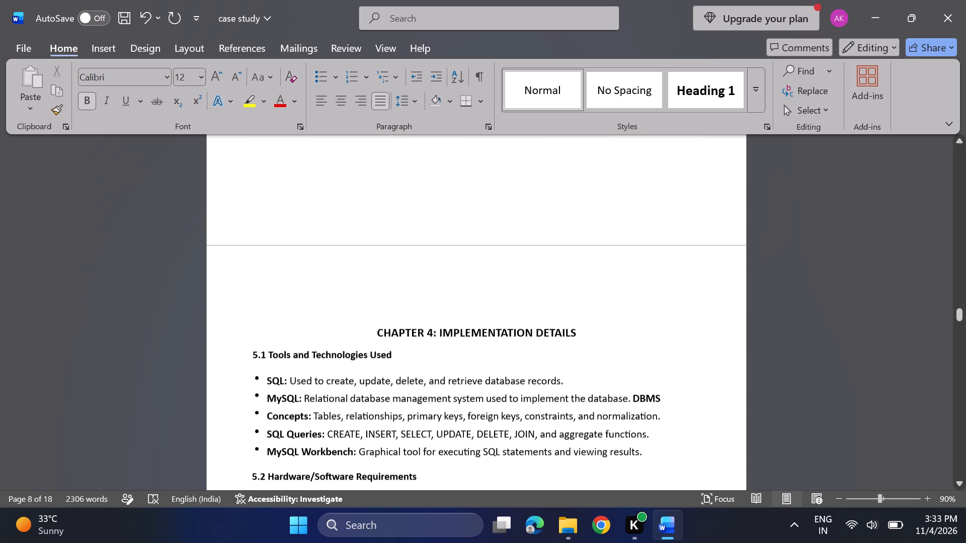
{"action": "left_click", "coordinate": [343, 327]}
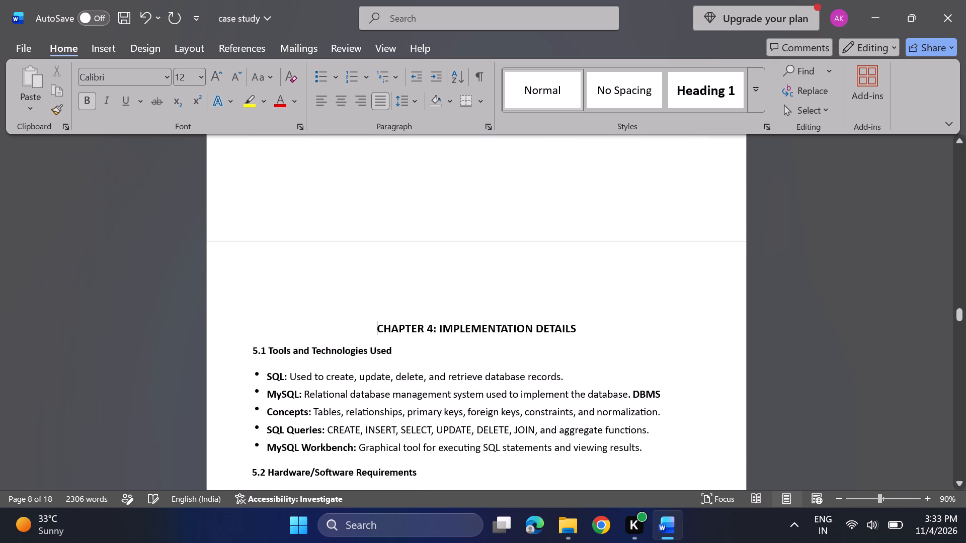
{"action": "key", "text": "BackSpace"}
{"action": "key", "text": "BackSpace"}
{"action": "key", "text": "BackSpace"}
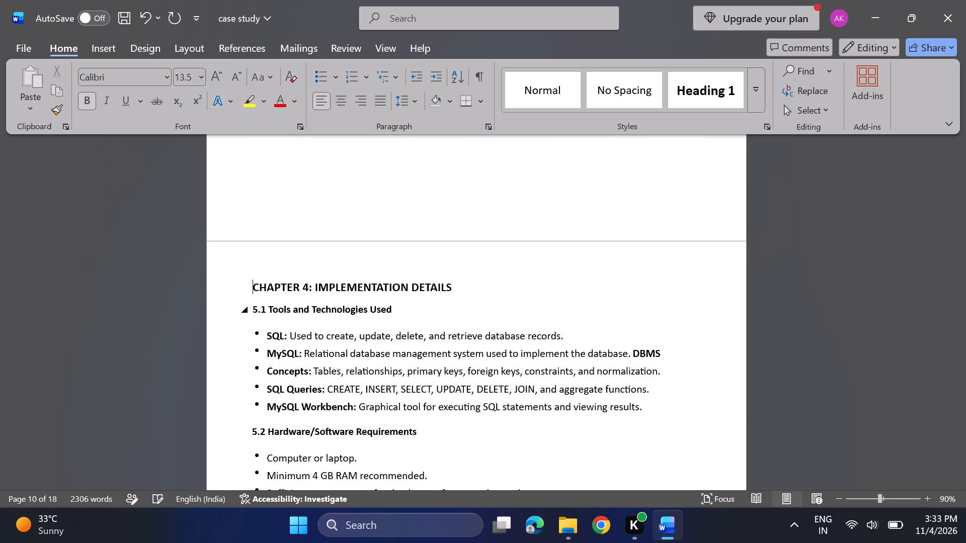
{"action": "key", "text": "BackSpace"}
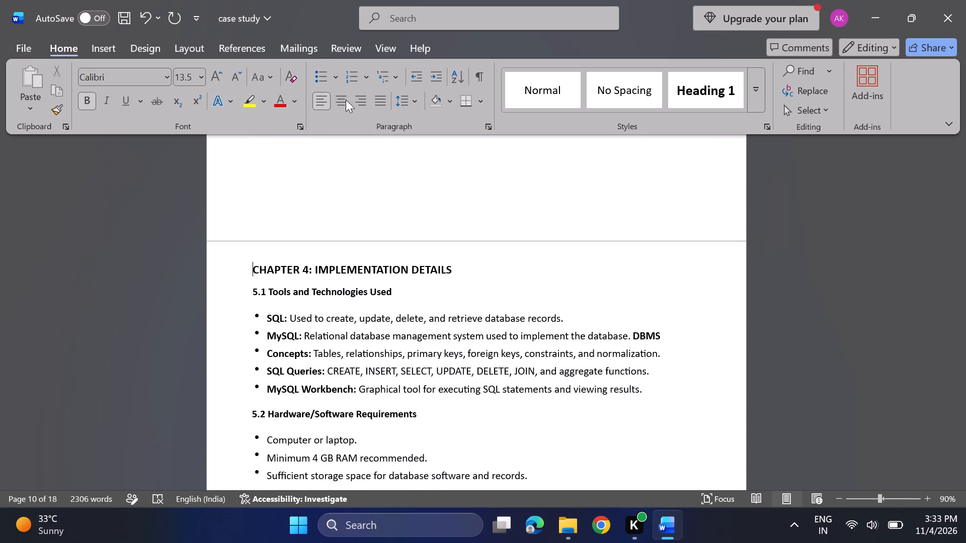
{"action": "left_click", "coordinate": [342, 100]}
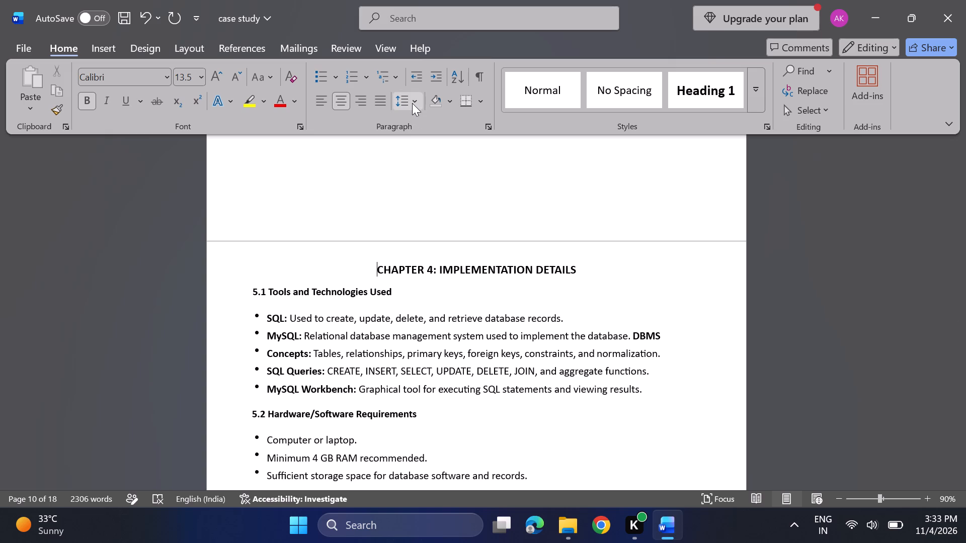
Set line spacing to 1.5 from the Chapter 4 heading through the 5.2 Hardware/Software Requirements list.
{"action": "left_click_drag", "start_coordinate": [262, 270], "coordinate": [339, 533]}
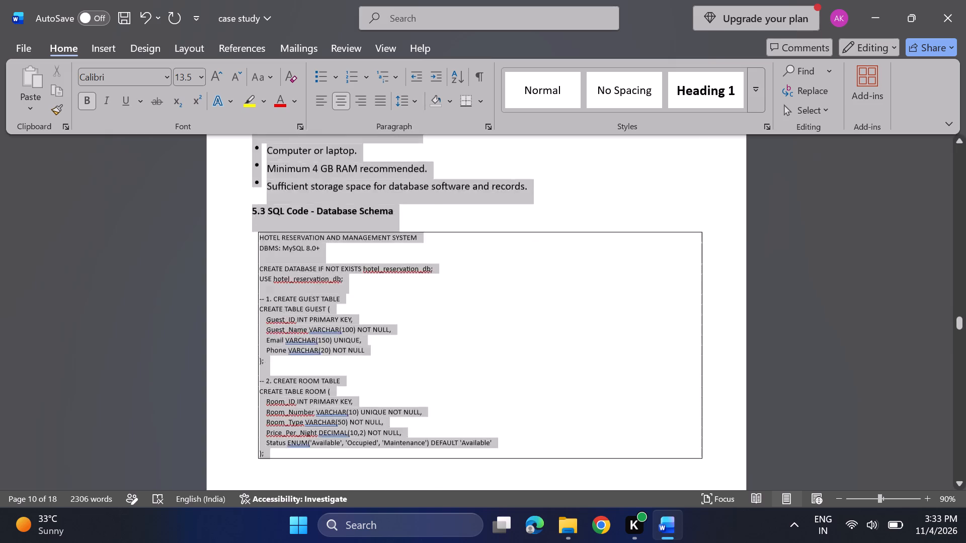
{"action": "left_click_drag", "start_coordinate": [339, 533], "coordinate": [518, 310]}
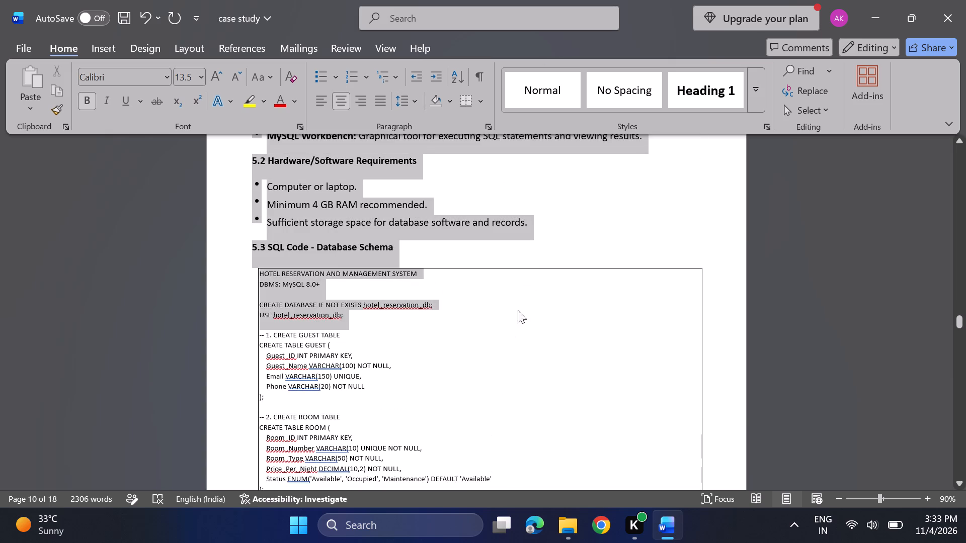
{"action": "left_click_drag", "start_coordinate": [518, 310], "coordinate": [539, 241]}
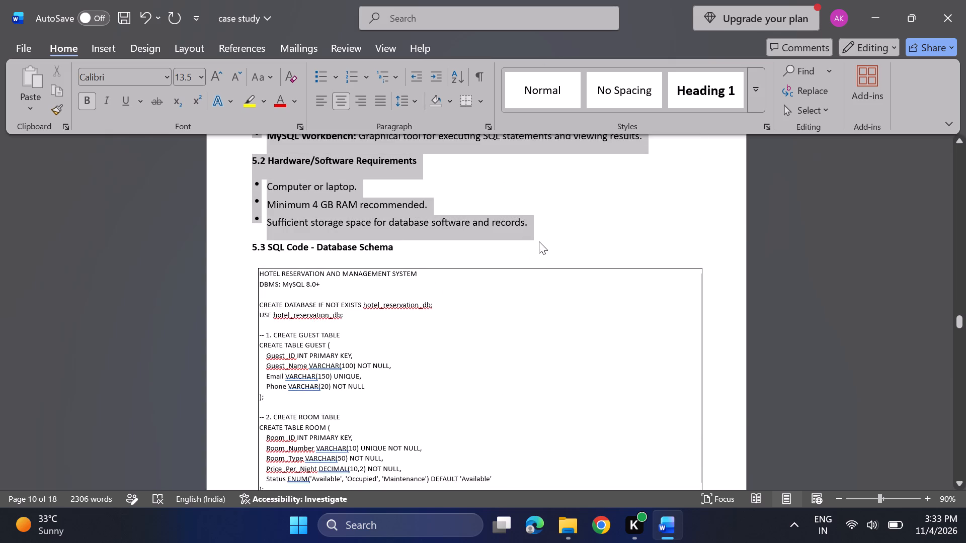
{"action": "left_click_drag", "start_coordinate": [539, 241], "coordinate": [554, 231]}
{"action": "left_click", "coordinate": [418, 103]}
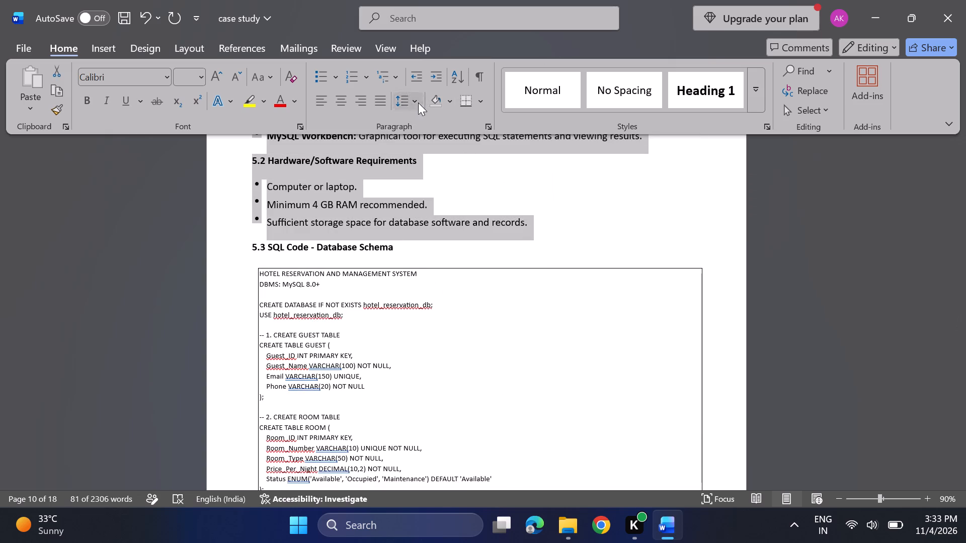
{"action": "left_click", "coordinate": [438, 160]}
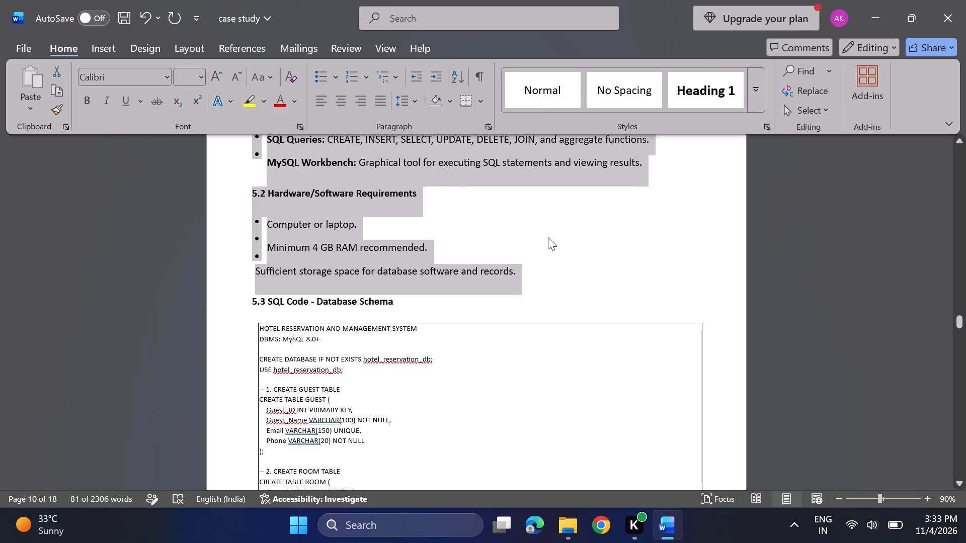
{"action": "left_click", "coordinate": [548, 237]}
Insert a blank line between the Problem Design introductory paragraph and the 1. GUEST Entity heading in Chapter 3.
{"action": "scroll", "coordinate": [548, 237], "scroll_direction": "up", "scroll_amount": 2}
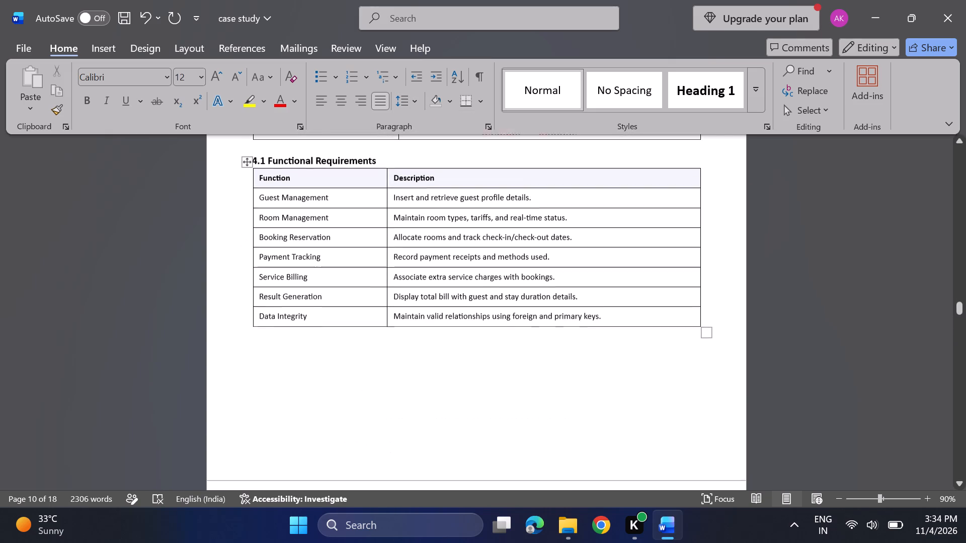
{"action": "scroll", "coordinate": [548, 237], "scroll_direction": "down", "scroll_amount": 1}
{"action": "scroll", "coordinate": [548, 237], "scroll_direction": "up", "scroll_amount": 4}
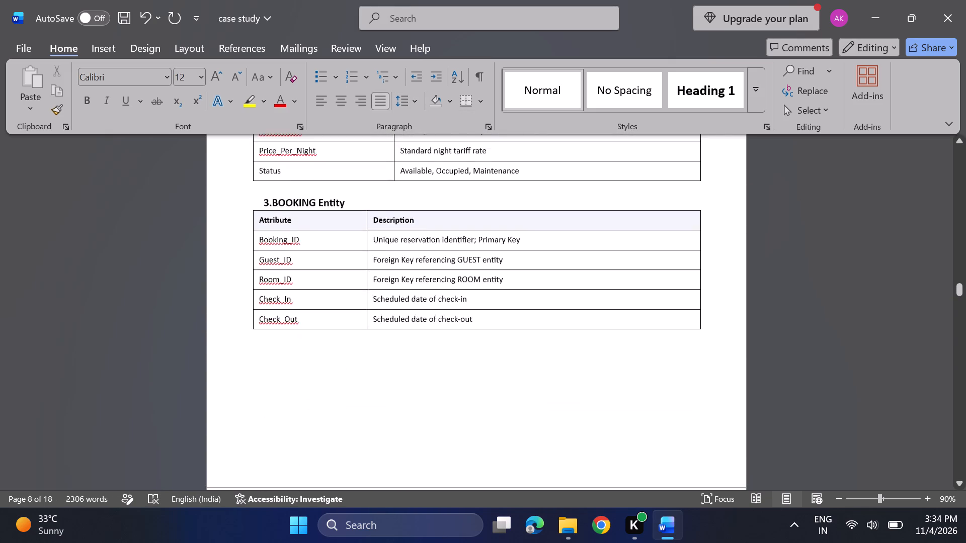
{"action": "scroll", "coordinate": [548, 237], "scroll_direction": "up", "scroll_amount": 2}
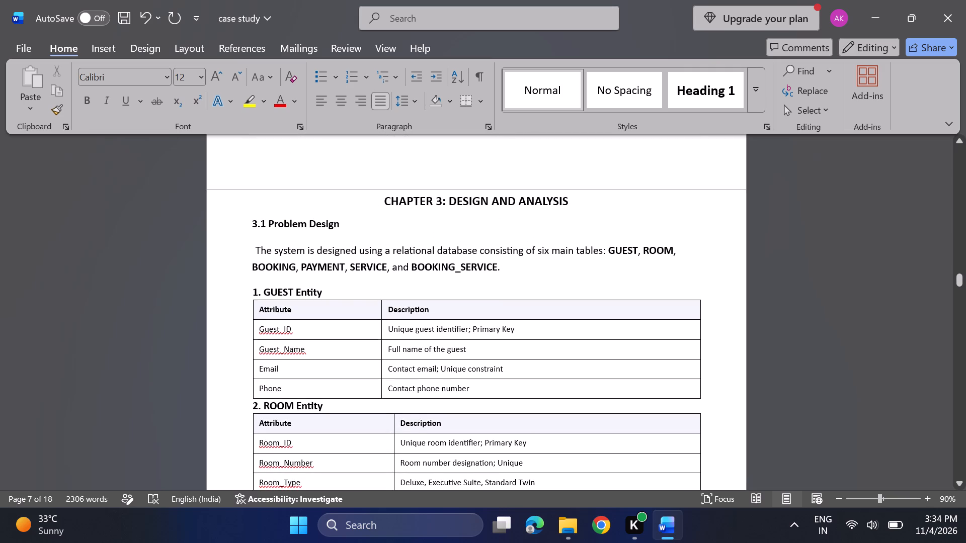
{"action": "left_click", "coordinate": [385, 291]}
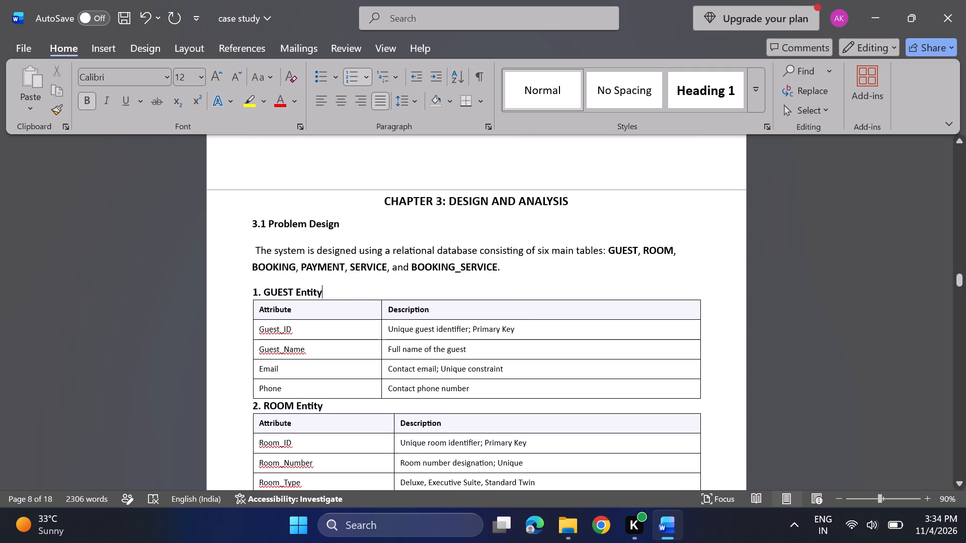
{"action": "left_click", "coordinate": [511, 271]}
{"action": "key", "text": "Return"}
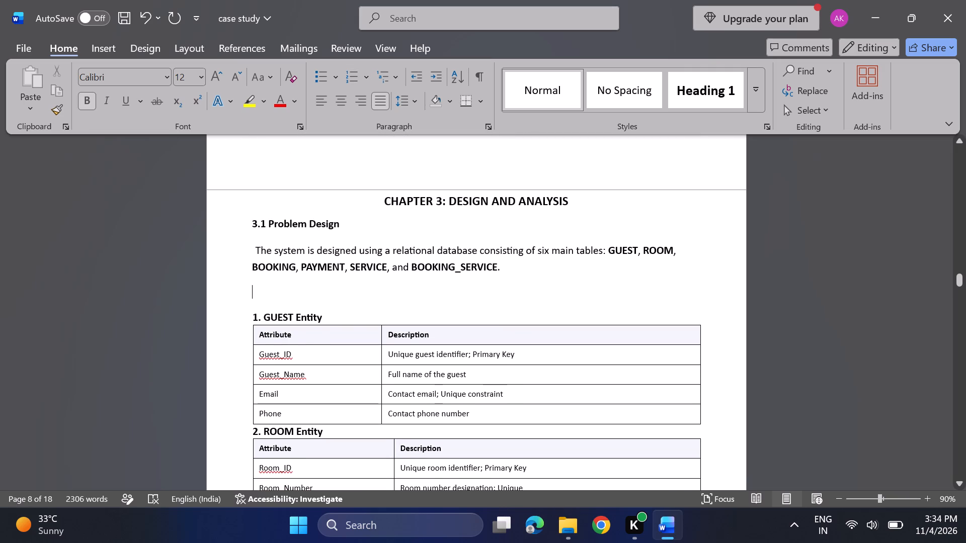
Insert an unnumbered blank line between the 2. ROOM Entity heading and its attribute table.
{"action": "left_click", "coordinate": [253, 433]}
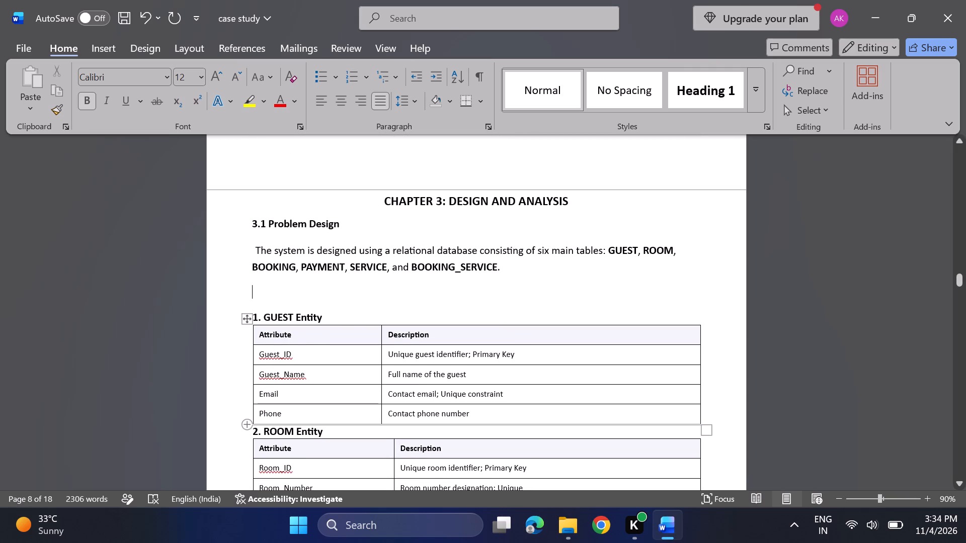
{"action": "key", "text": "Left"}
{"action": "key", "text": "Left"}
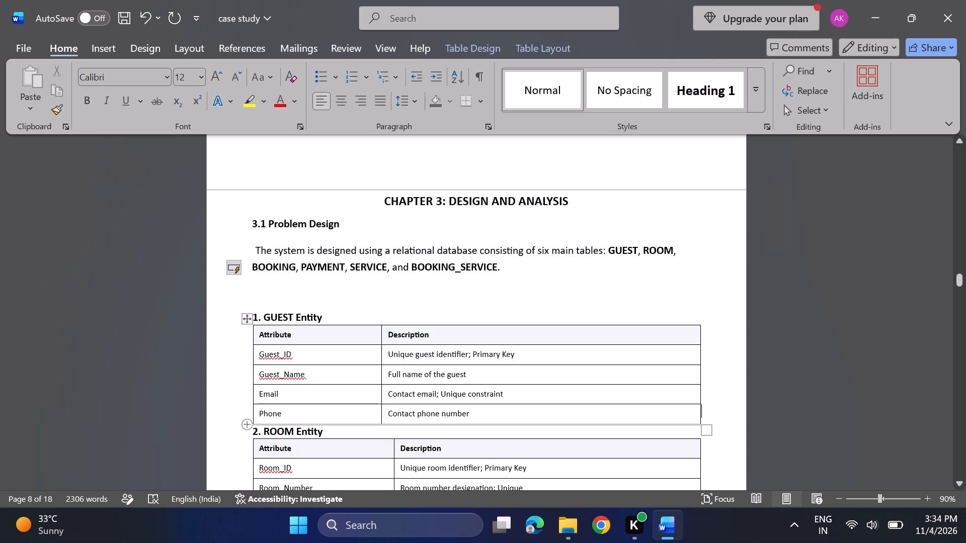
{"action": "key", "text": "Left"}
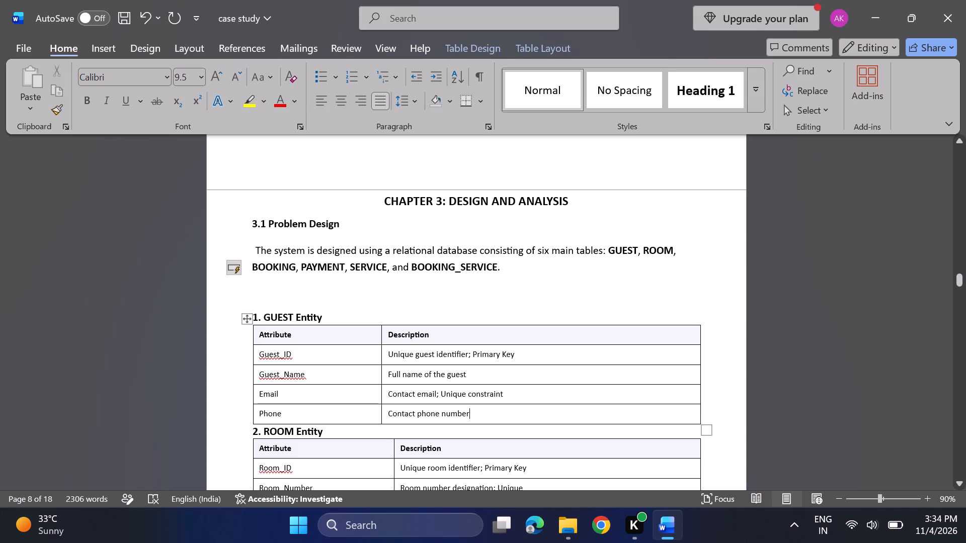
{"action": "scroll", "coordinate": [519, 365], "scroll_direction": "down", "scroll_amount": 1}
{"action": "left_click", "coordinate": [350, 205]}
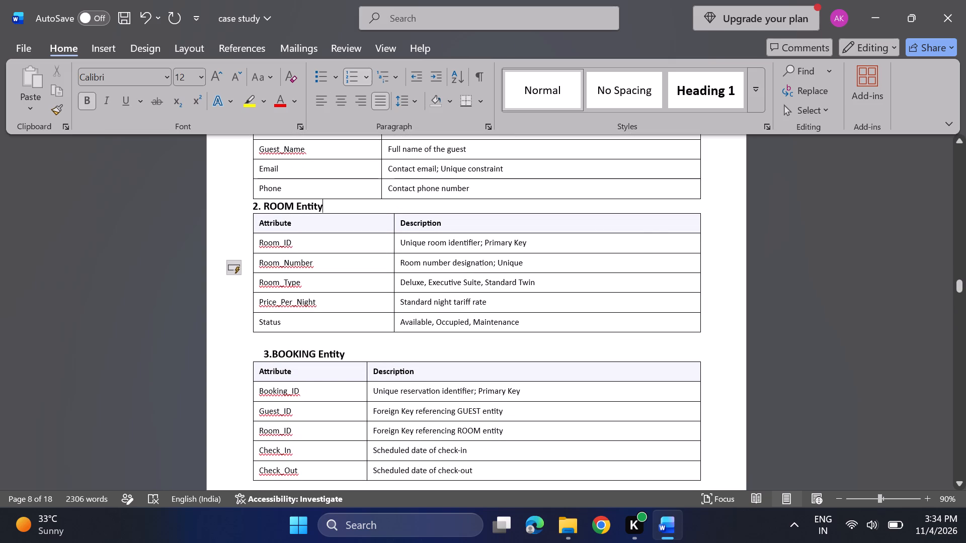
{"action": "key", "text": "Return"}
{"action": "key", "text": "BackSpace"}
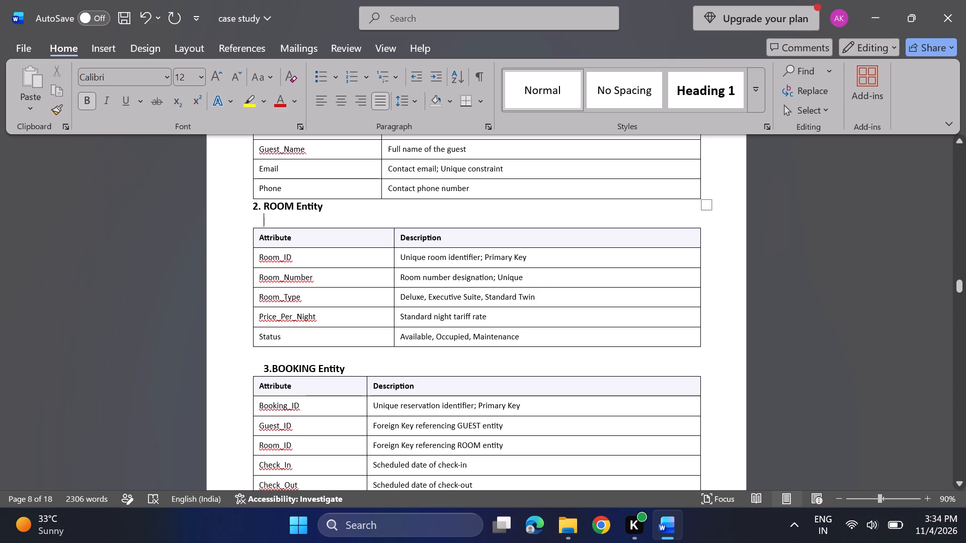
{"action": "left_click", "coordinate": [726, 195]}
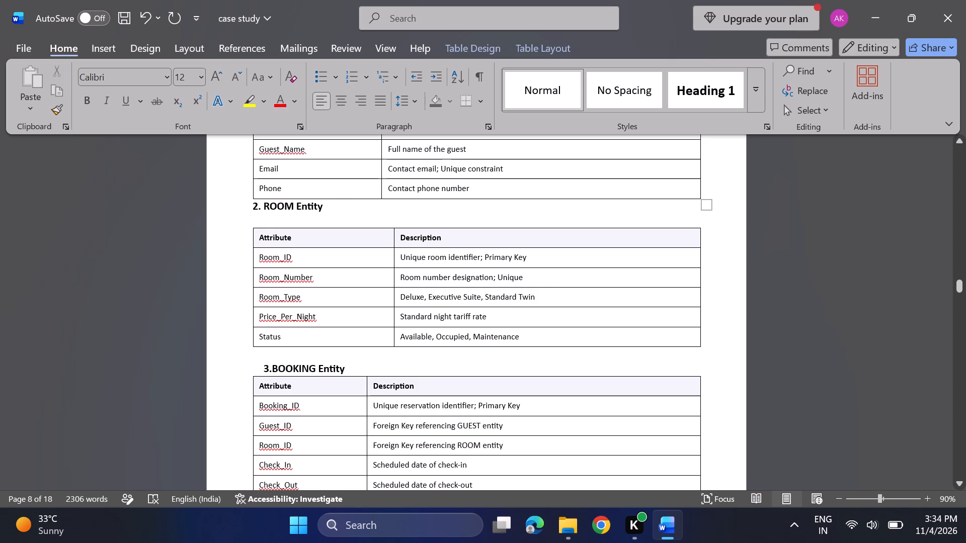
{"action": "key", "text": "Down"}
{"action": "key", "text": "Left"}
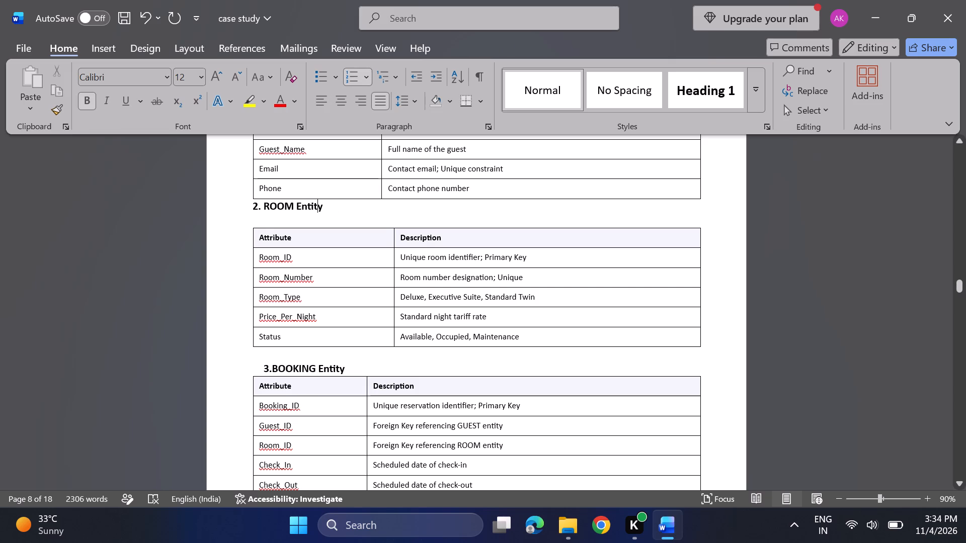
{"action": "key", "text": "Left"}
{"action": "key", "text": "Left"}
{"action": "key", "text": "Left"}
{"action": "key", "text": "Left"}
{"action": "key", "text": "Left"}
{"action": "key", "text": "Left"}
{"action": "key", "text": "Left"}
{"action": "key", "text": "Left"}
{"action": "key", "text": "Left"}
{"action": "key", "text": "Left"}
Renumber the Chapter 4 headings Tools and Technologies Used as 4.1 and Hardware/Software Requirements as 4.2.
{"action": "scroll", "coordinate": [726, 195], "scroll_direction": "down", "scroll_amount": 2}
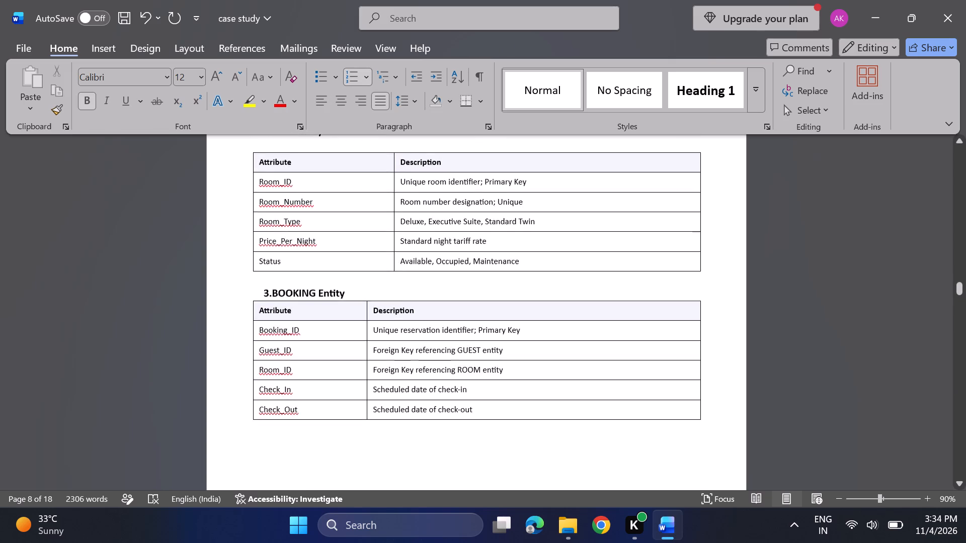
{"action": "scroll", "coordinate": [726, 195], "scroll_direction": "down", "scroll_amount": 4}
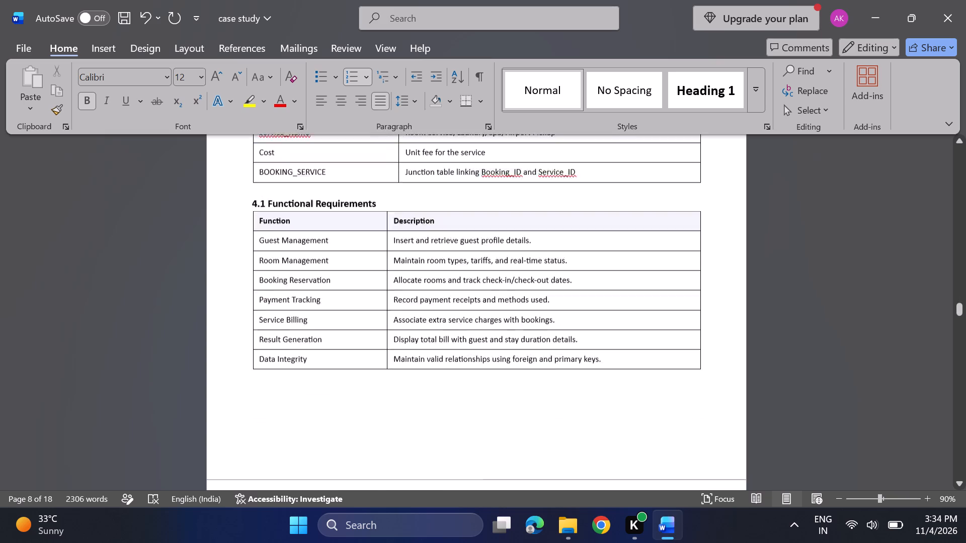
{"action": "scroll", "coordinate": [726, 195], "scroll_direction": "down", "scroll_amount": 2}
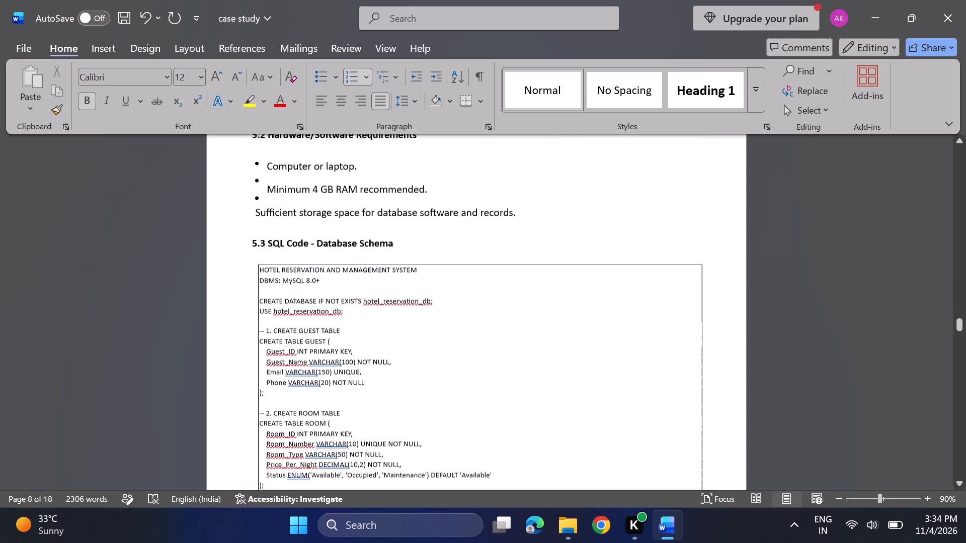
{"action": "scroll", "coordinate": [726, 195], "scroll_direction": "up", "scroll_amount": 1}
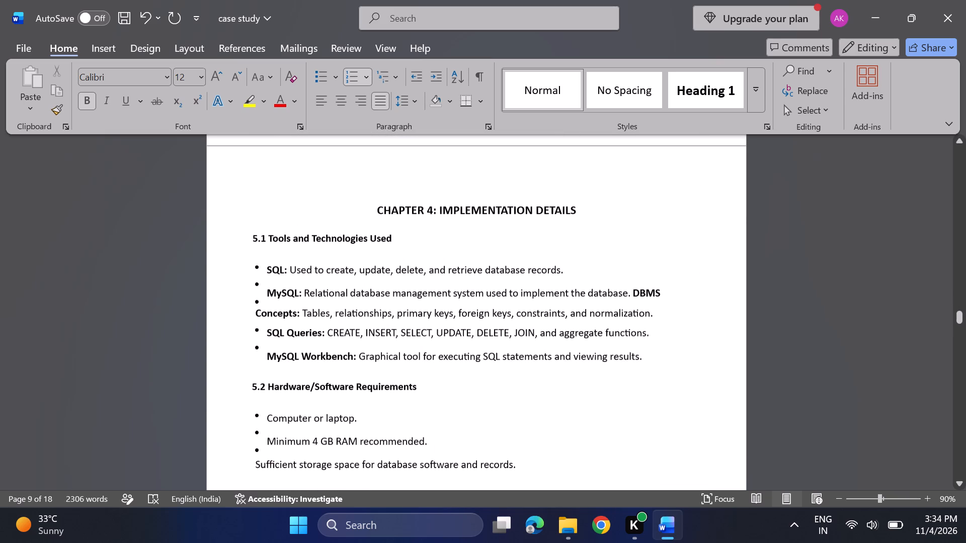
{"action": "left_click", "coordinate": [257, 198]}
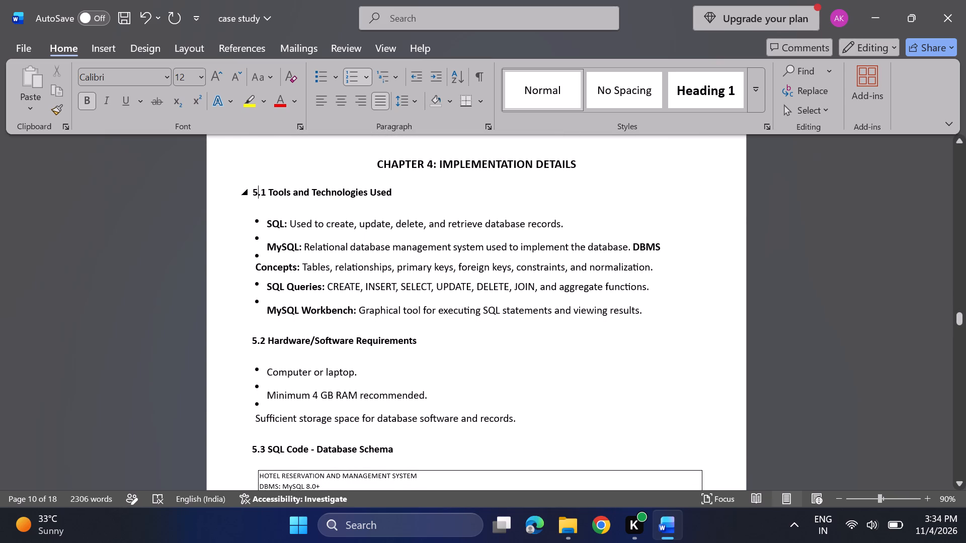
{"action": "key", "text": "BackSpace"}
{"action": "key", "text": "4"}
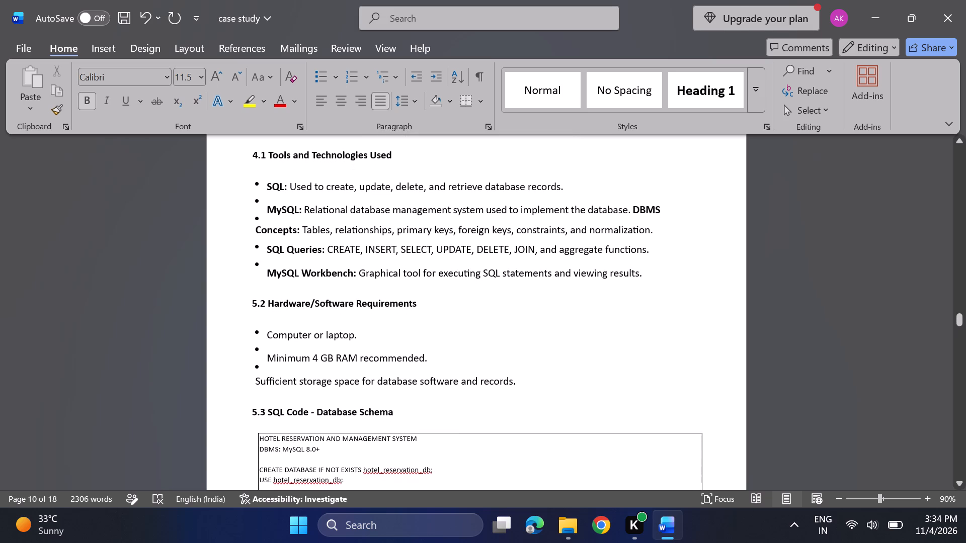
{"action": "left_click", "coordinate": [257, 303]}
{"action": "key", "text": "BackSpace"}
{"action": "key", "text": "4"}
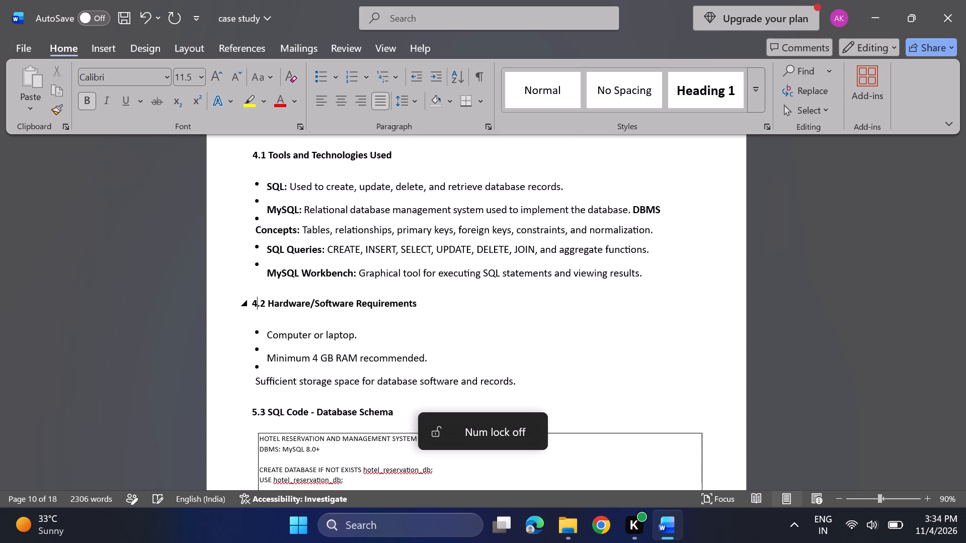
Renumber the SQL Code headings for Database Schema and Tables & Relational Constraints as 4.3.
{"action": "scroll", "coordinate": [257, 303], "scroll_direction": "down", "scroll_amount": 1}
{"action": "left_click", "coordinate": [256, 339]}
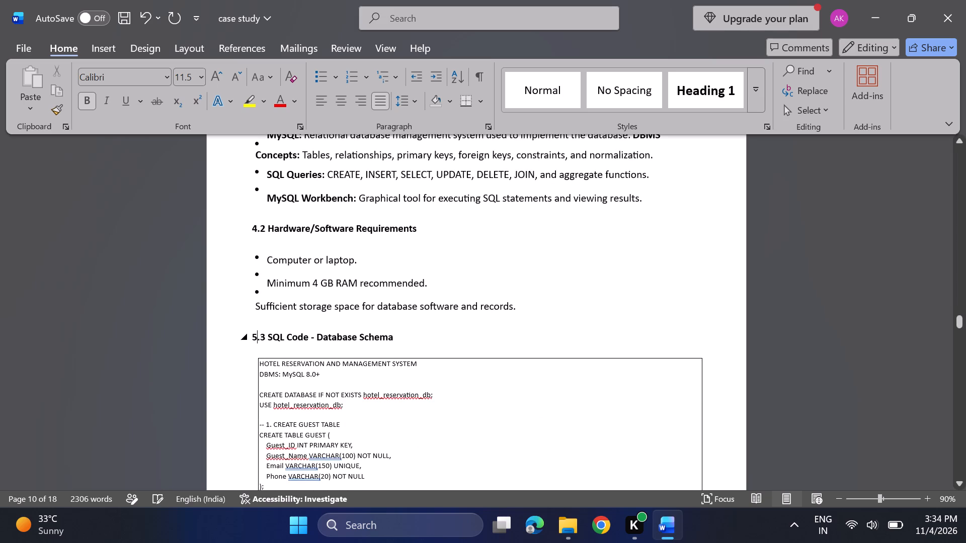
{"action": "key", "text": "BackSpace"}
{"action": "key", "text": "4"}
{"action": "scroll", "coordinate": [256, 339], "scroll_direction": "down", "scroll_amount": 1}
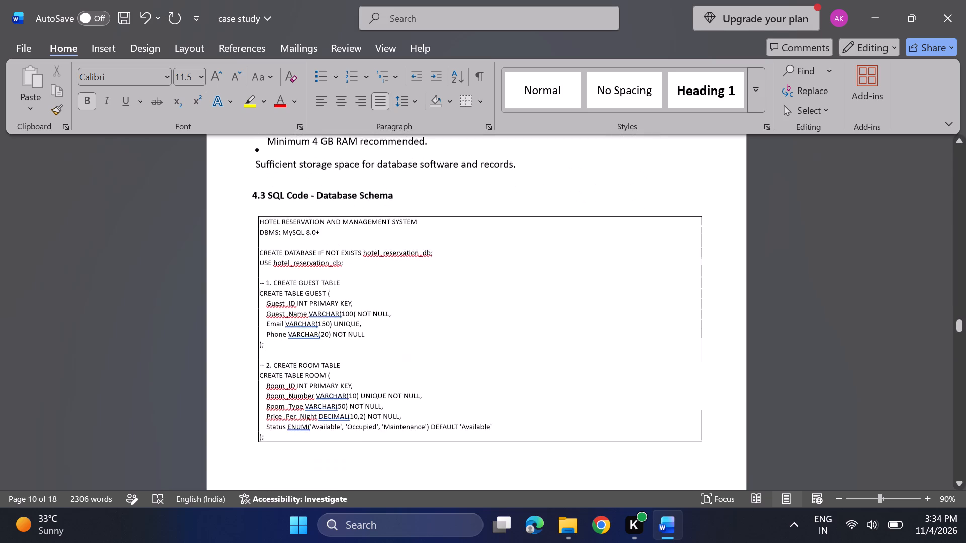
{"action": "scroll", "coordinate": [256, 339], "scroll_direction": "down", "scroll_amount": 2}
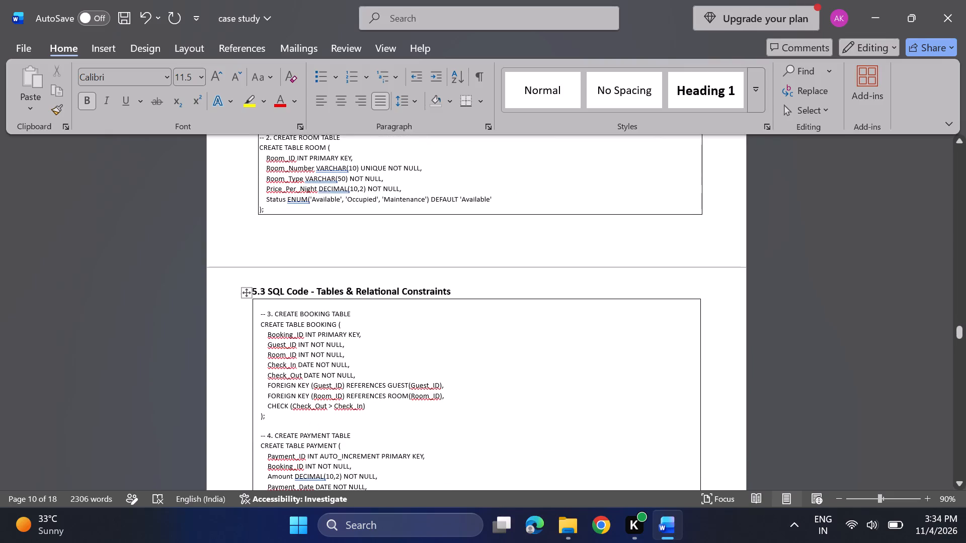
{"action": "left_click", "coordinate": [261, 293]}
{"action": "key", "text": "Left"}
{"action": "key", "text": "BackSpace"}
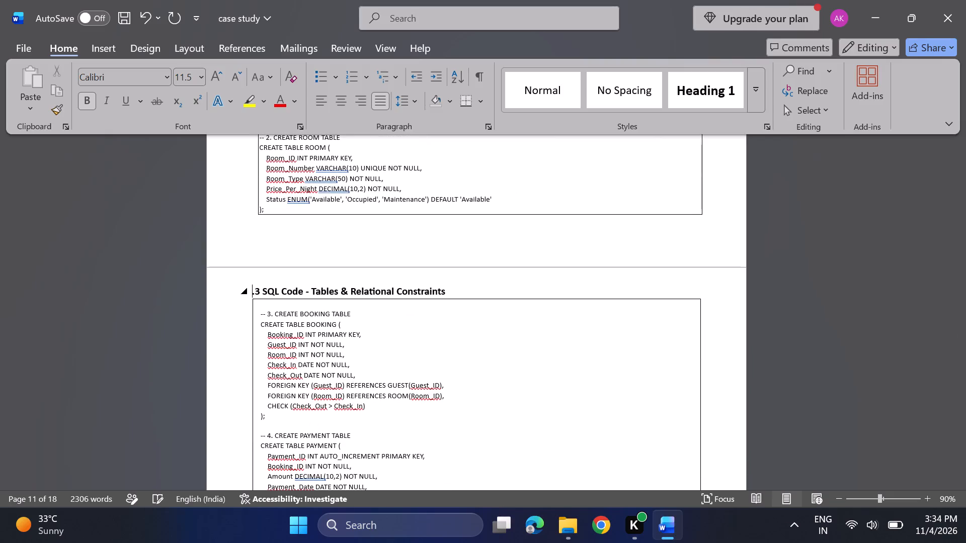
{"action": "key", "text": "4"}
Renumber the SQL Code - Sample Inserts & Analytical Queries heading as 4.3.
{"action": "scroll", "coordinate": [261, 293], "scroll_direction": "down", "scroll_amount": 2}
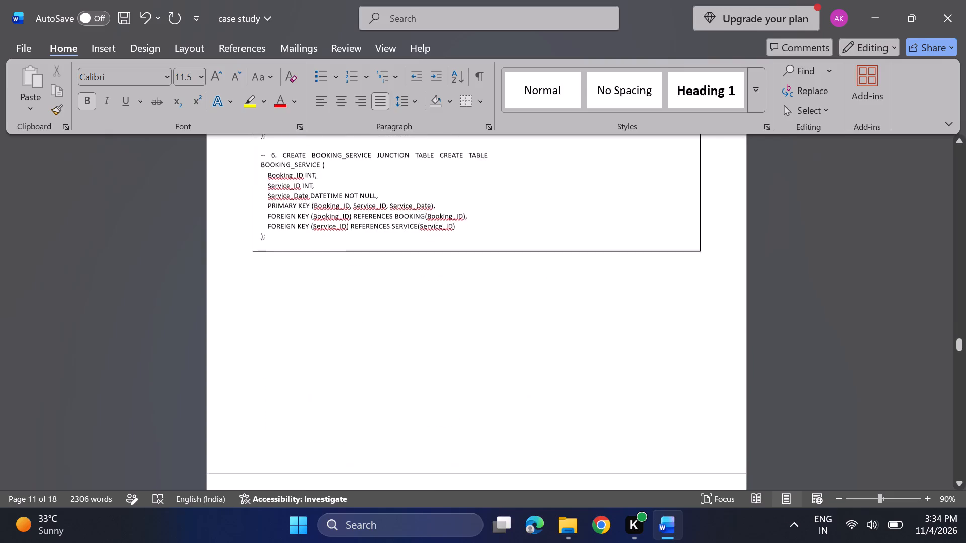
{"action": "scroll", "coordinate": [261, 293], "scroll_direction": "down", "scroll_amount": 1}
{"action": "left_click", "coordinate": [257, 311]}
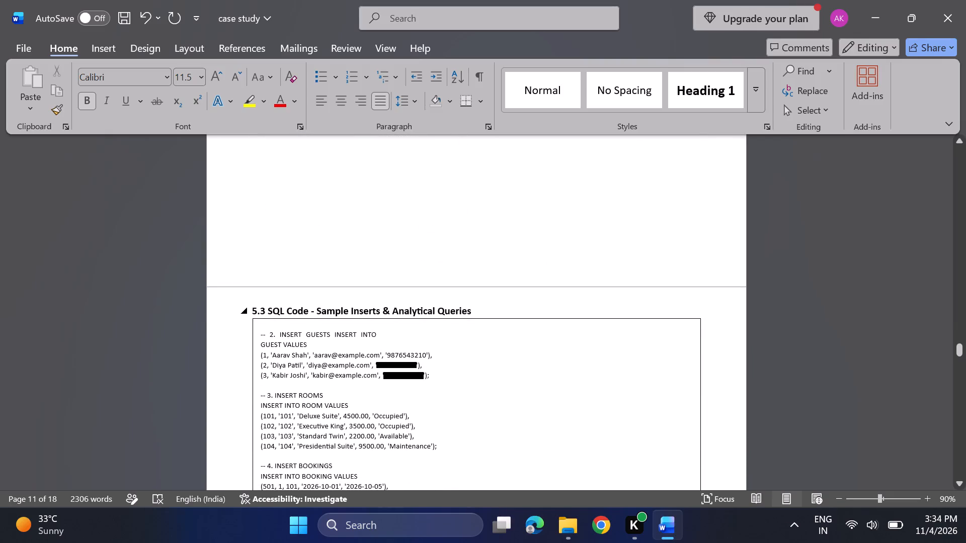
{"action": "key", "text": "BackSpace"}
{"action": "key", "text": "4"}
Centre the System Architecture Diagram heading in Chapter 5.
{"action": "scroll", "coordinate": [257, 311], "scroll_direction": "down", "scroll_amount": 1}
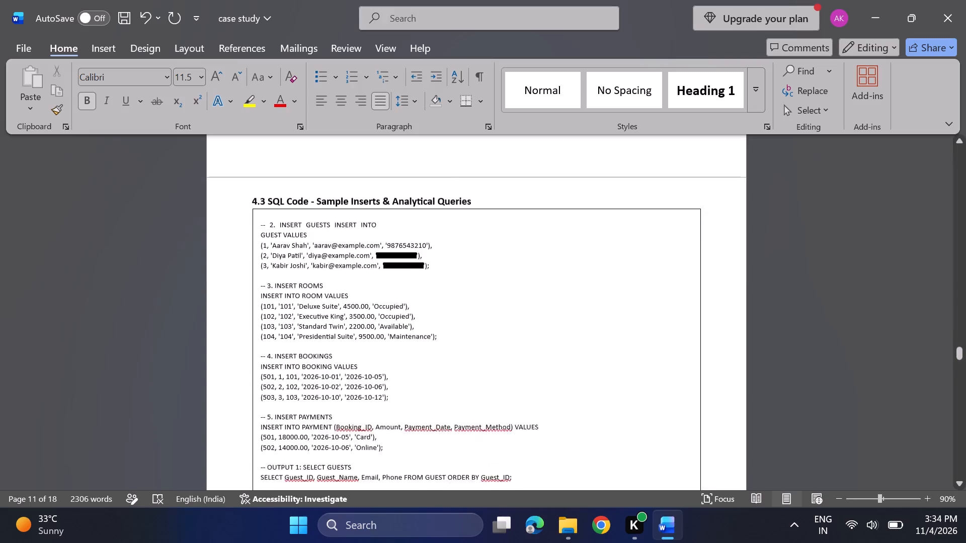
{"action": "scroll", "coordinate": [257, 311], "scroll_direction": "down", "scroll_amount": 2}
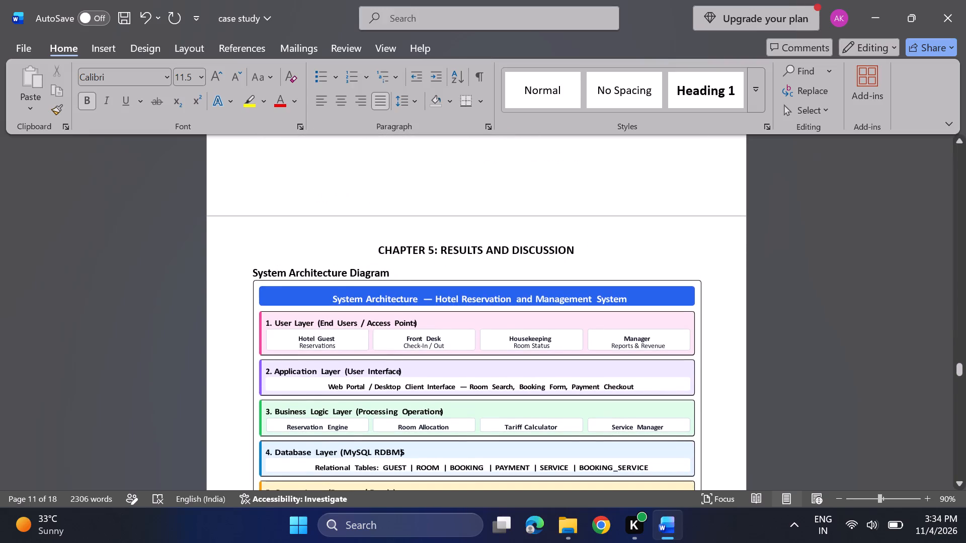
{"action": "right_click", "coordinate": [366, 274]}
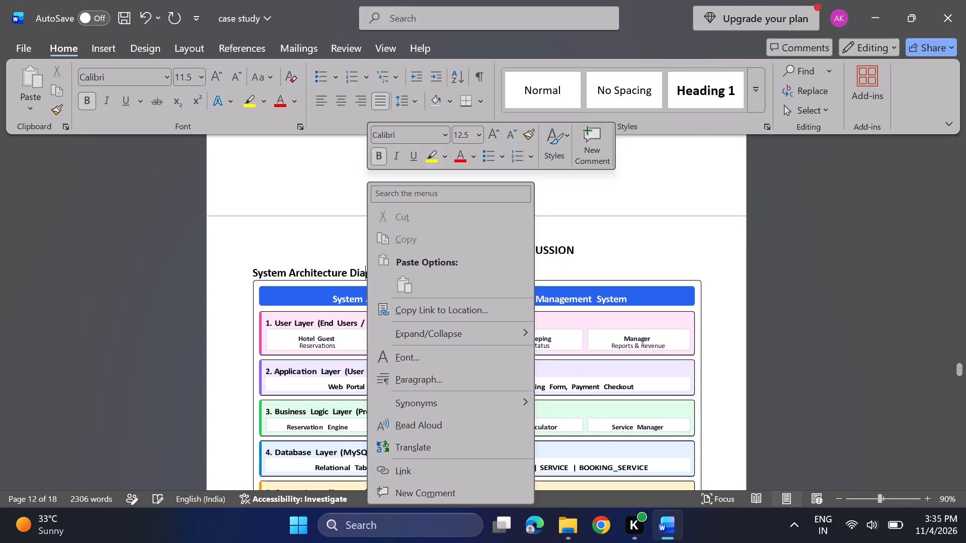
{"action": "left_click", "coordinate": [342, 99]}
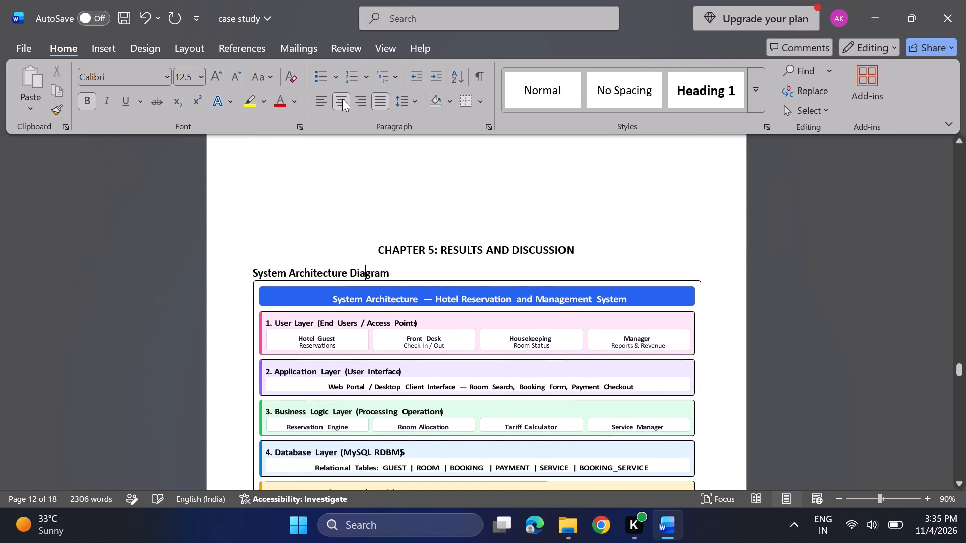
Add the chapter number to the architecture figure caption so its label reads Fig 5(i).
{"action": "scroll", "coordinate": [380, 260], "scroll_direction": "down", "scroll_amount": 1}
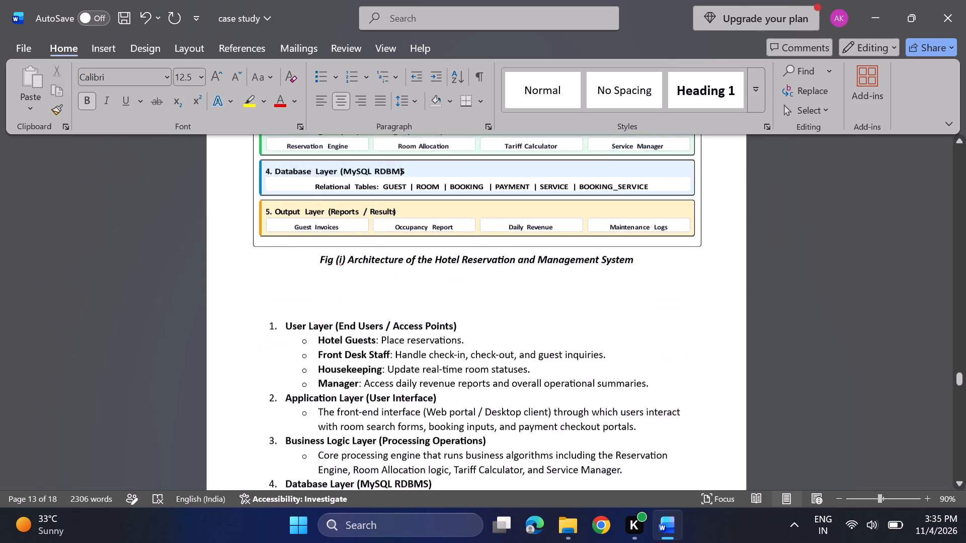
{"action": "scroll", "coordinate": [340, 281], "scroll_direction": "down", "scroll_amount": 1}
{"action": "scroll", "coordinate": [340, 281], "scroll_direction": "up", "scroll_amount": 1}
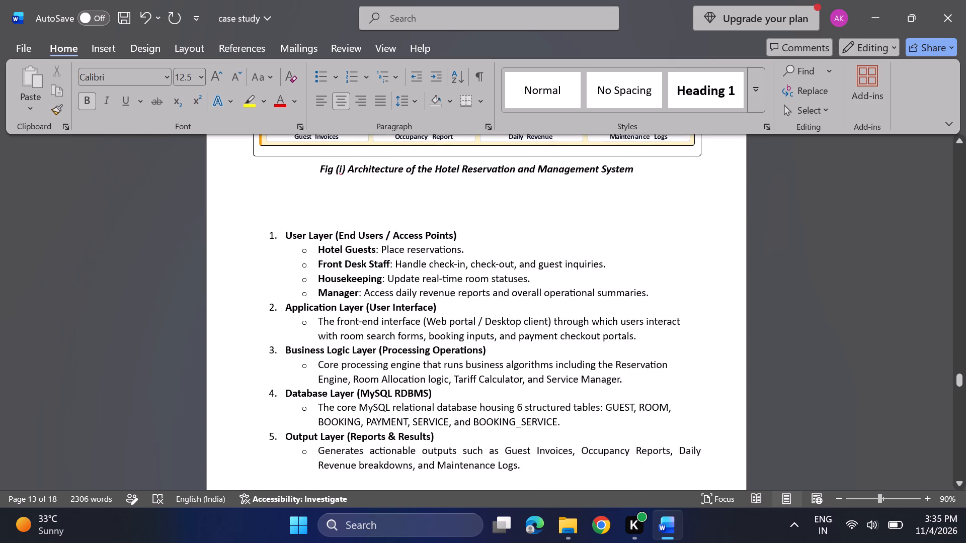
{"action": "scroll", "coordinate": [340, 281], "scroll_direction": "up", "scroll_amount": 1}
{"action": "double_click", "coordinate": [340, 281]}
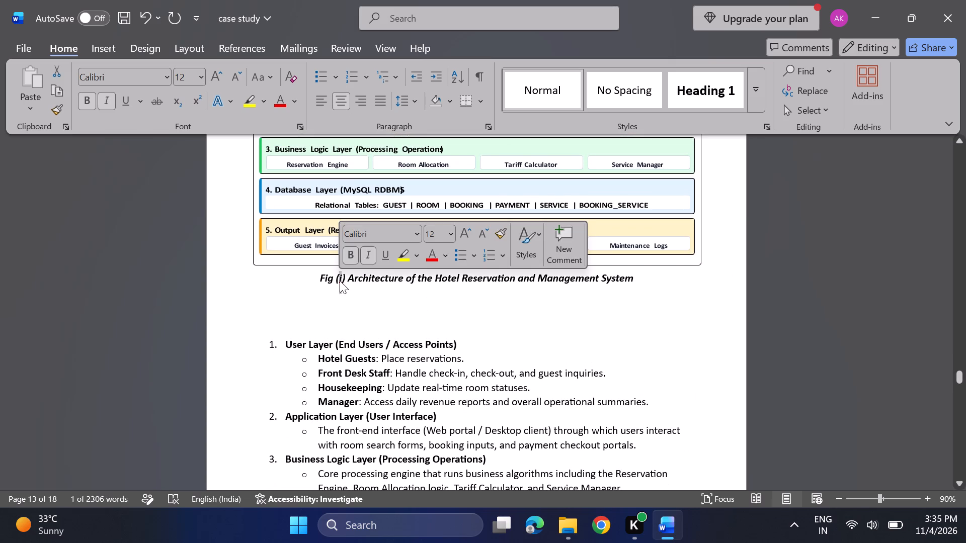
{"action": "key", "text": "Left"}
{"action": "key", "text": "Left"}
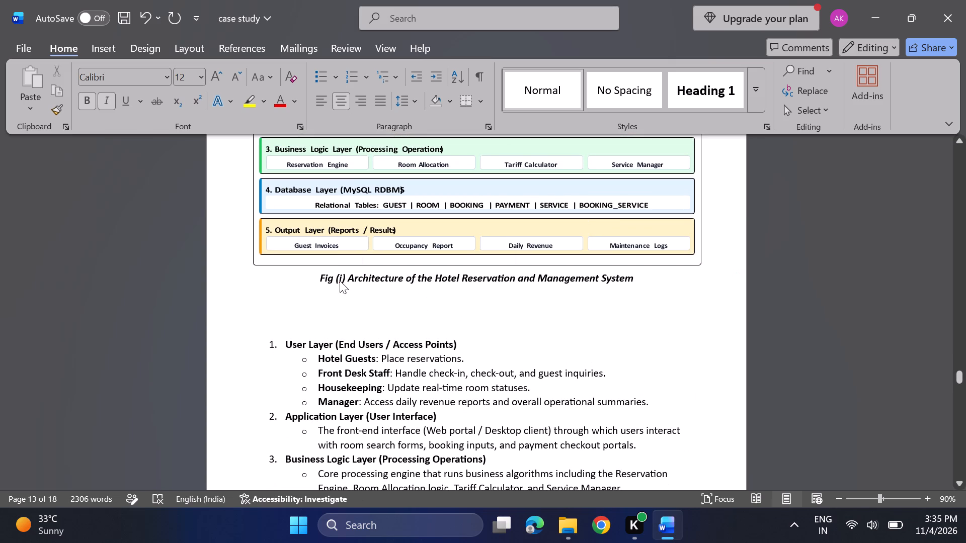
{"action": "key", "text": "5"}
Add the chapter number to the ER diagram caption so its label reads Fig 5(ii).
{"action": "scroll", "coordinate": [340, 281], "scroll_direction": "up", "scroll_amount": 1}
{"action": "scroll", "coordinate": [340, 281], "scroll_direction": "down", "scroll_amount": 1}
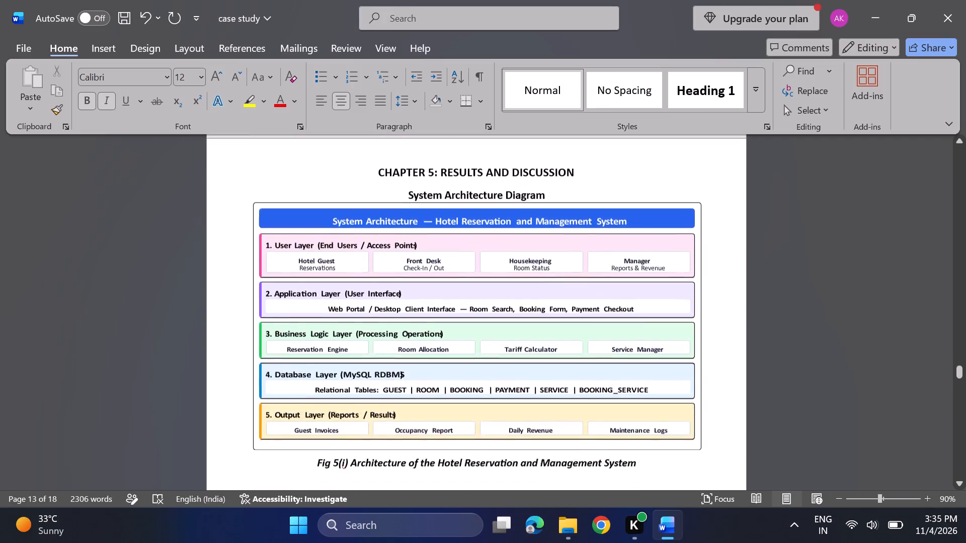
{"action": "scroll", "coordinate": [340, 281], "scroll_direction": "down", "scroll_amount": 1}
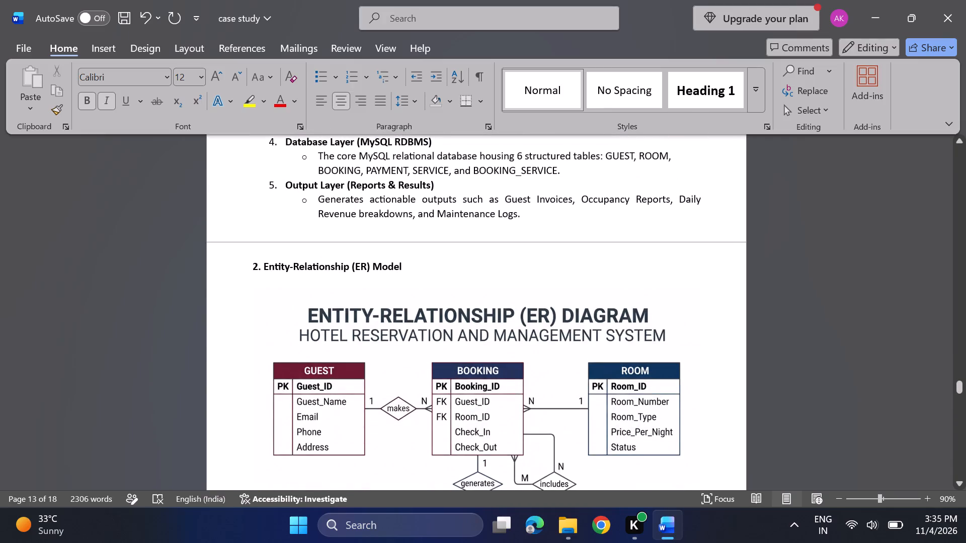
{"action": "scroll", "coordinate": [378, 261], "scroll_direction": "down", "scroll_amount": 1}
{"action": "left_click", "coordinate": [359, 307]}
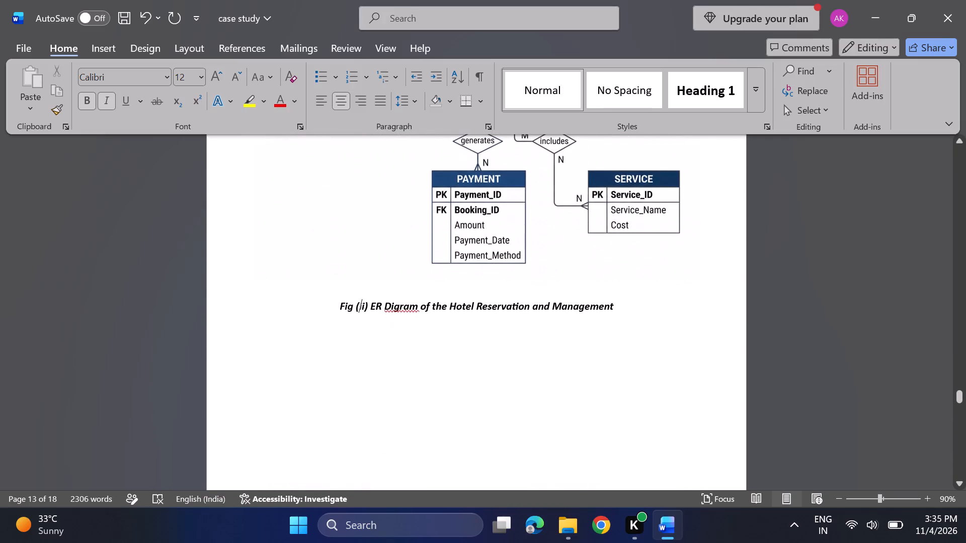
{"action": "key", "text": "Left"}
{"action": "key", "text": "5"}
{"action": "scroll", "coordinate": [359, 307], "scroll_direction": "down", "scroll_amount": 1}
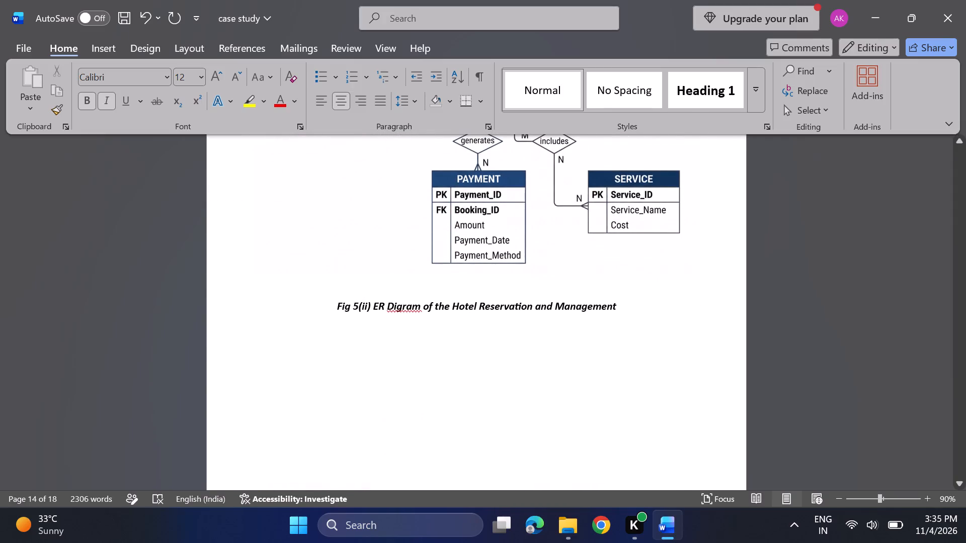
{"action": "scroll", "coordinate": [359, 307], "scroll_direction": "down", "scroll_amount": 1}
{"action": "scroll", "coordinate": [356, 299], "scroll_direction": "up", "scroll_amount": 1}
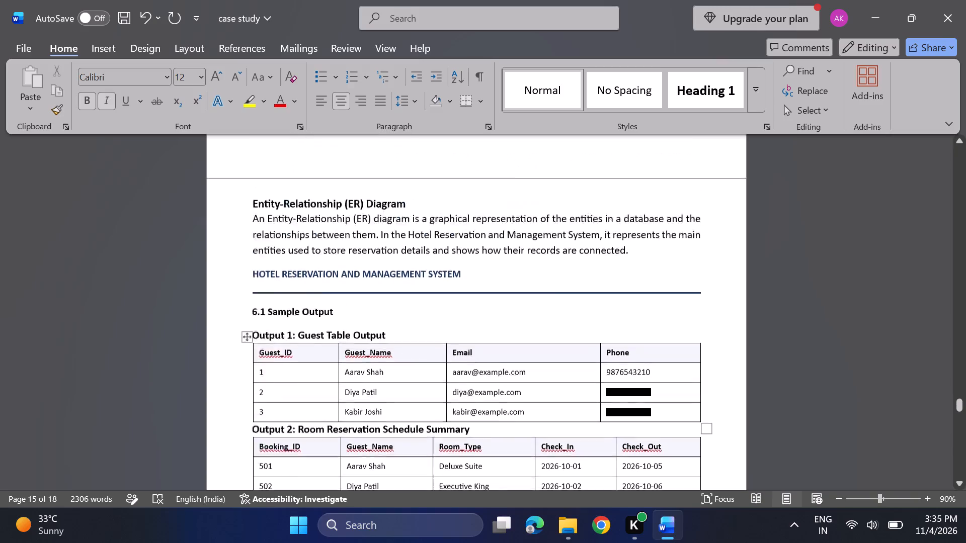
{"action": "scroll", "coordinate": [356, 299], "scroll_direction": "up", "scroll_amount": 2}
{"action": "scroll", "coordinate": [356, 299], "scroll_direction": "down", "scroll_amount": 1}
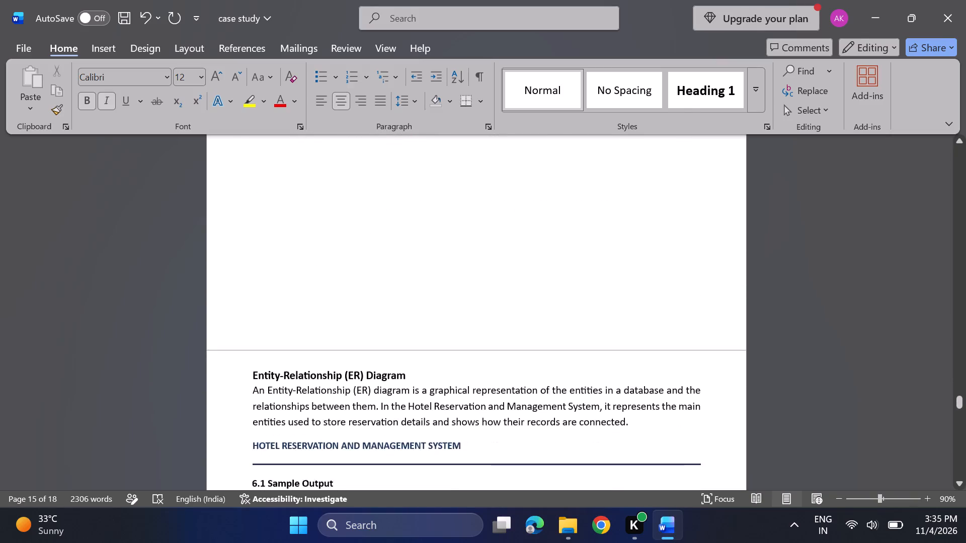
Renumber the Sample Output heading in Chapter 5 as 5.1.
{"action": "scroll", "coordinate": [357, 294], "scroll_direction": "down", "scroll_amount": 1}
{"action": "left_click", "coordinate": [259, 231]}
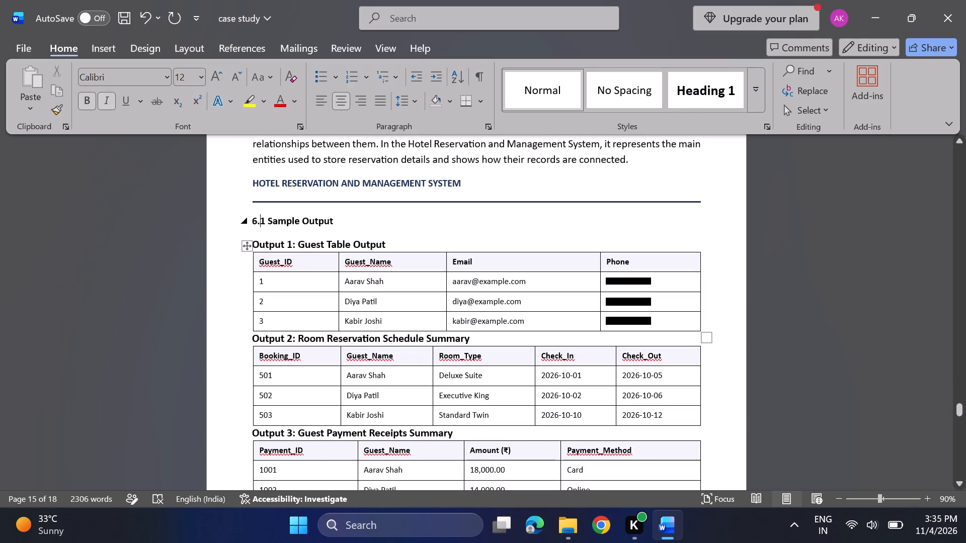
{"action": "left_click", "coordinate": [258, 225]}
{"action": "key", "text": "BackSpace"}
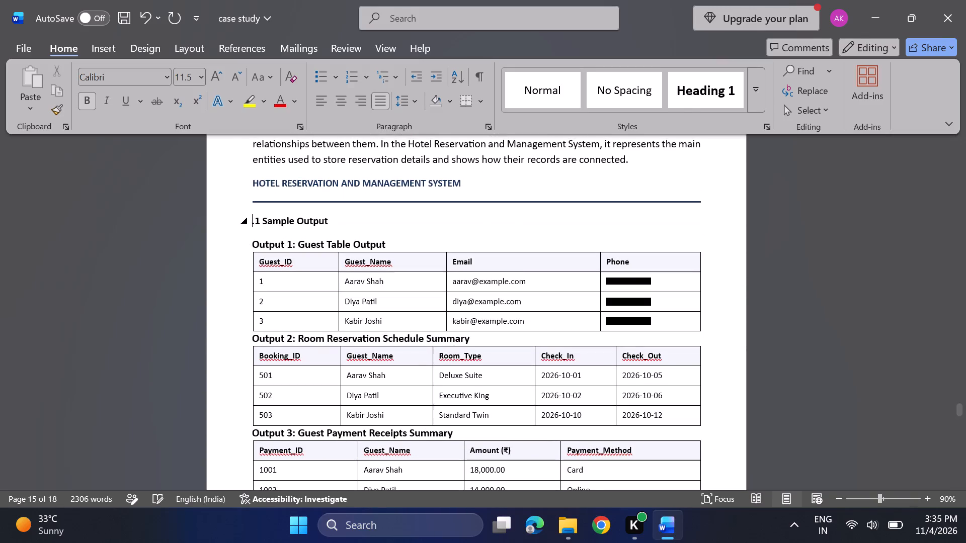
{"action": "key", "text": "5"}
Renumber the Summary of Findings heading in the Chapter 6 conclusion as 6.1.
{"action": "scroll", "coordinate": [258, 225], "scroll_direction": "down", "scroll_amount": 1}
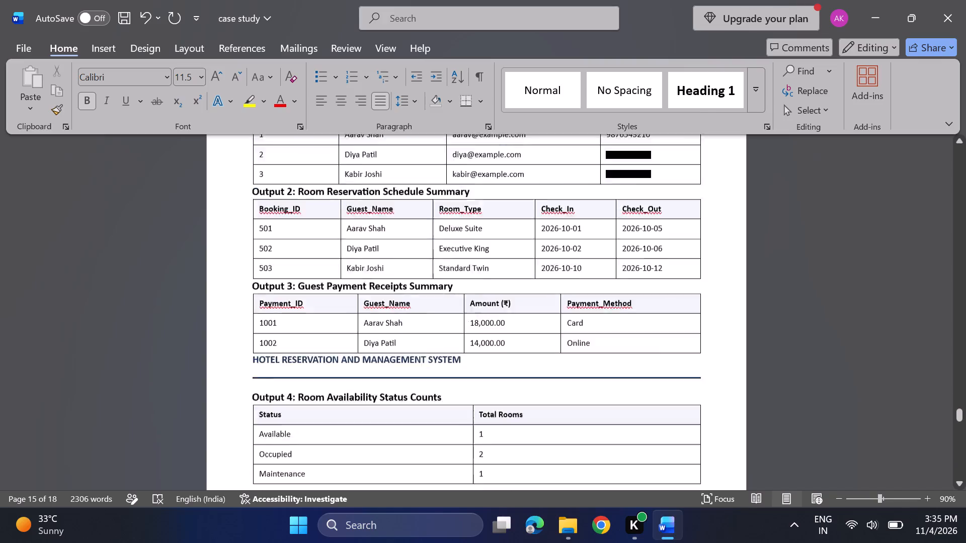
{"action": "scroll", "coordinate": [258, 225], "scroll_direction": "down", "scroll_amount": 1}
{"action": "scroll", "coordinate": [296, 249], "scroll_direction": "down", "scroll_amount": 1}
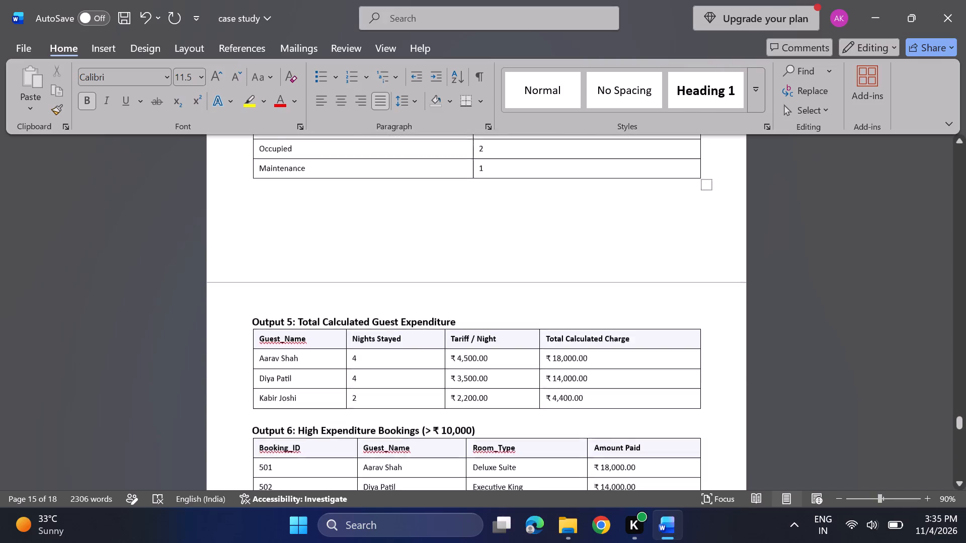
{"action": "scroll", "coordinate": [296, 249], "scroll_direction": "down", "scroll_amount": 4}
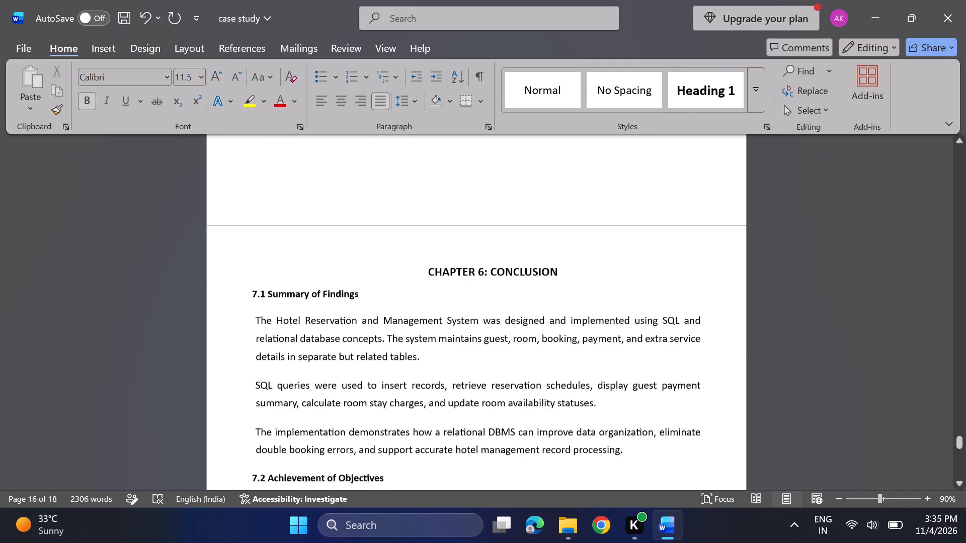
{"action": "left_click", "coordinate": [261, 269]}
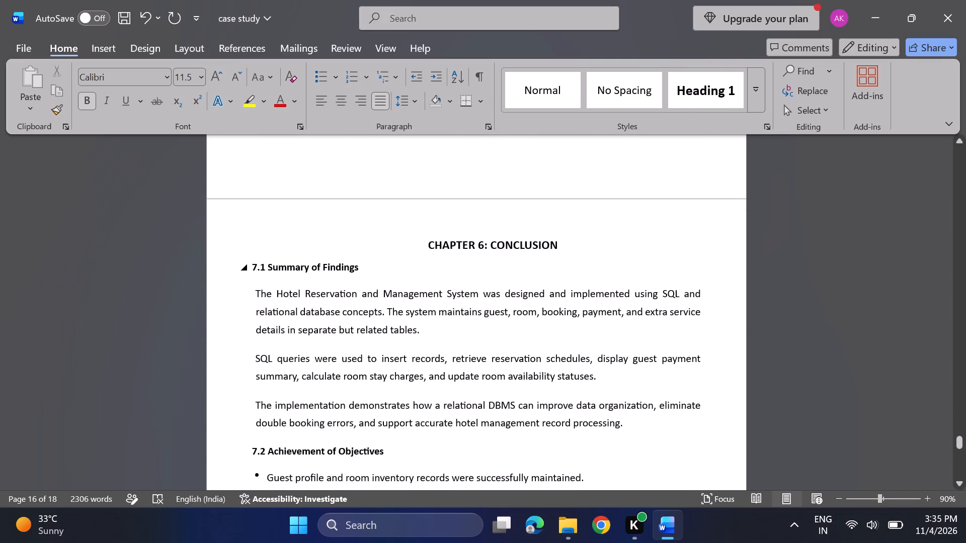
{"action": "key", "text": "Left"}
{"action": "key", "text": "BackSpace"}
{"action": "key", "text": "6"}
Renumber the Achievement of Objectives heading in the Chapter 6 conclusion as 6.2.
{"action": "scroll", "coordinate": [261, 269], "scroll_direction": "down", "scroll_amount": 1}
{"action": "left_click", "coordinate": [260, 302]}
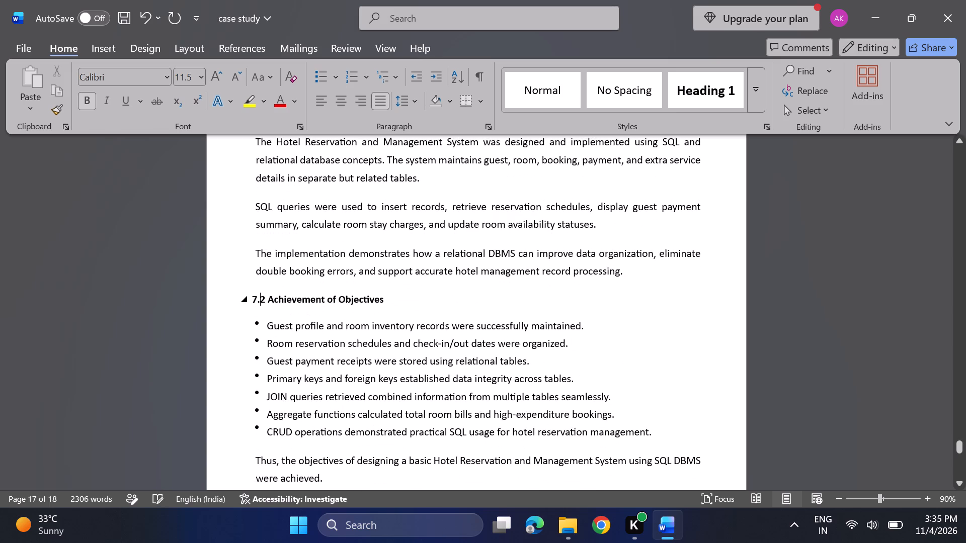
{"action": "key", "text": "Left"}
{"action": "key", "text": "backslash"}
{"action": "key", "text": "BackSpace"}
{"action": "key", "text": "6"}
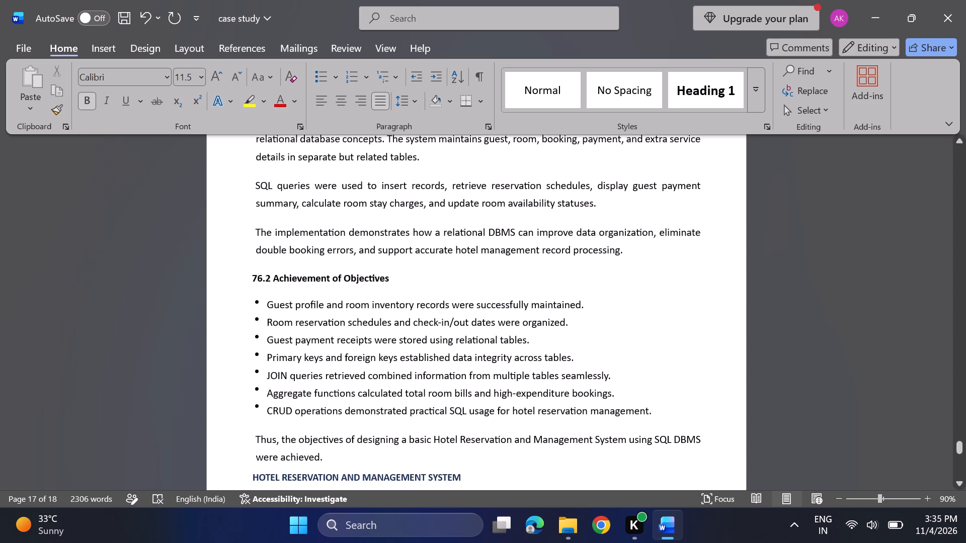
{"action": "key", "text": "BackSpace"}
{"action": "key", "text": "BackSpace"}
{"action": "key", "text": "6"}
Review the heading numbers from the Chapter 7 references back through Chapters 6, 5 and 4.
{"action": "scroll", "coordinate": [260, 302], "scroll_direction": "down", "scroll_amount": 1}
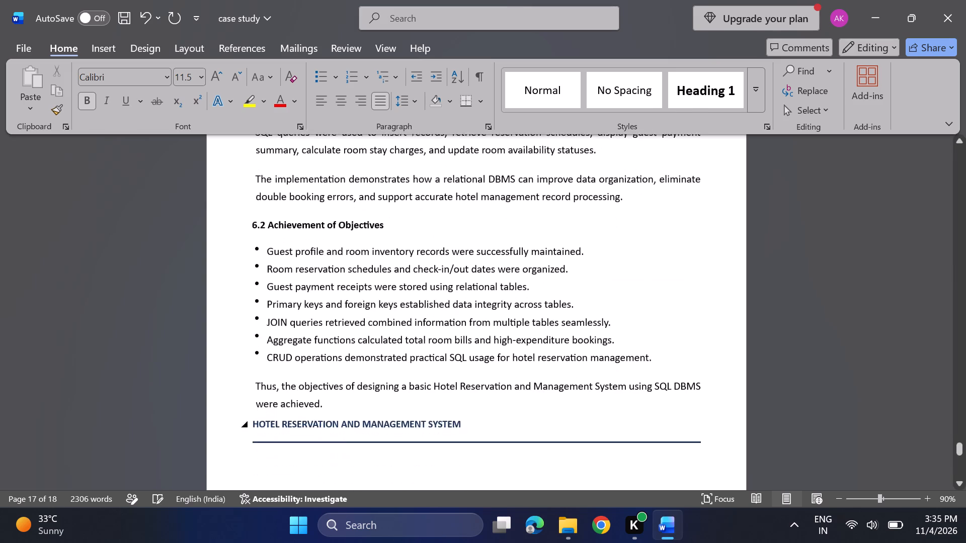
{"action": "scroll", "coordinate": [260, 302], "scroll_direction": "down", "scroll_amount": 1}
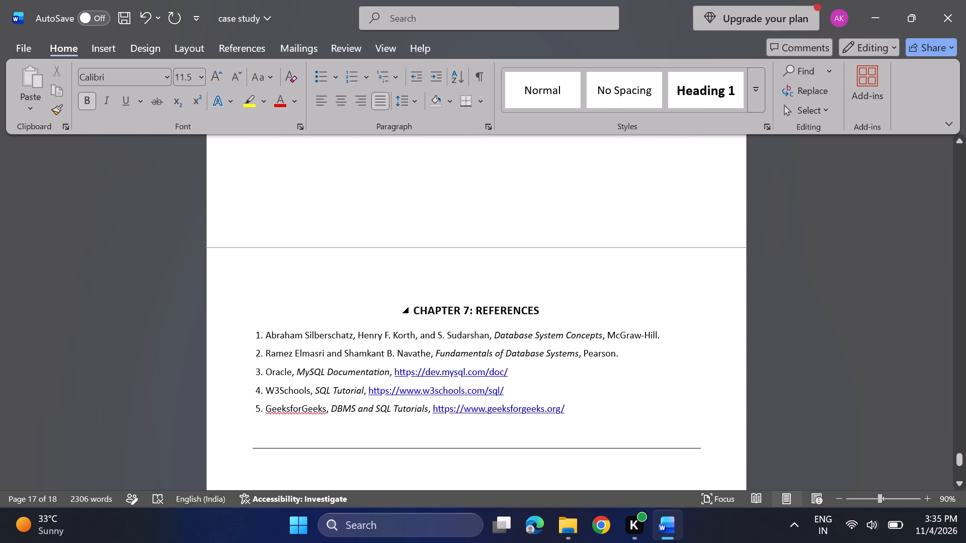
{"action": "scroll", "coordinate": [417, 316], "scroll_direction": "up", "scroll_amount": 3}
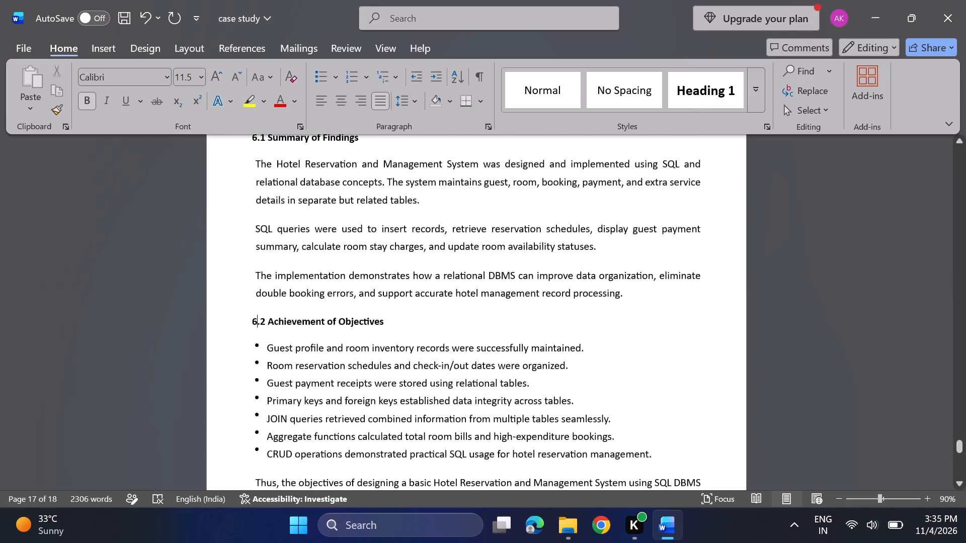
{"action": "scroll", "coordinate": [417, 316], "scroll_direction": "up", "scroll_amount": 10}
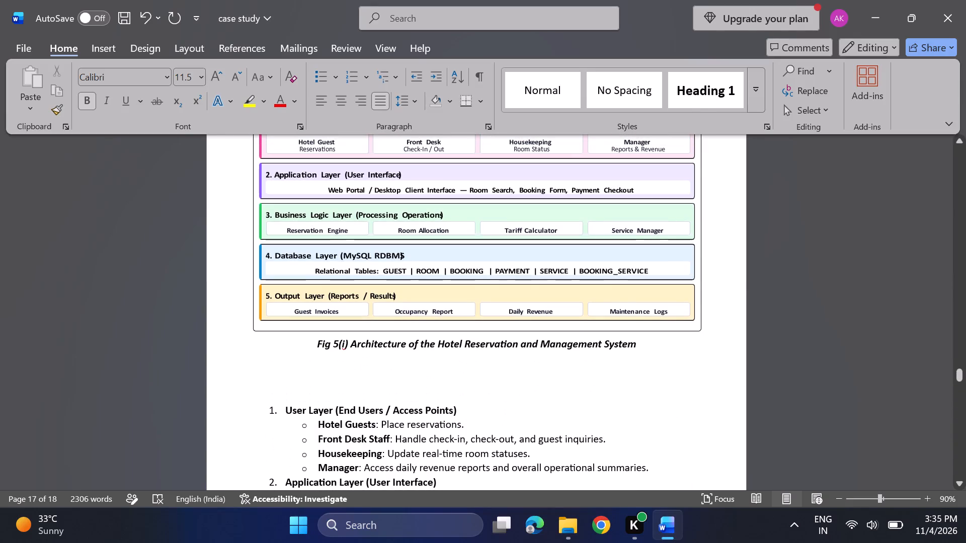
{"action": "scroll", "coordinate": [417, 316], "scroll_direction": "up", "scroll_amount": 1}
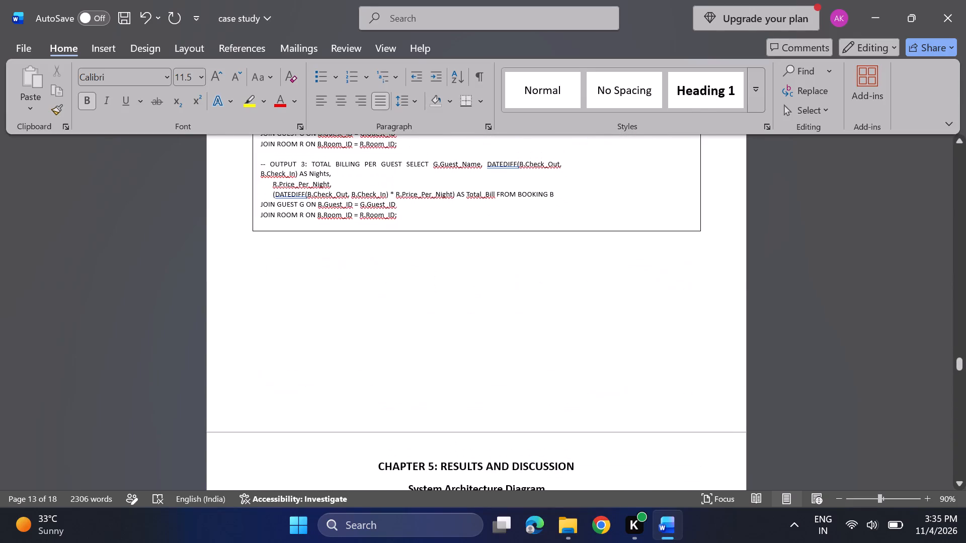
{"action": "scroll", "coordinate": [417, 316], "scroll_direction": "right", "scroll_amount": 1}
{"action": "scroll", "coordinate": [417, 316], "scroll_direction": "up", "scroll_amount": 3}
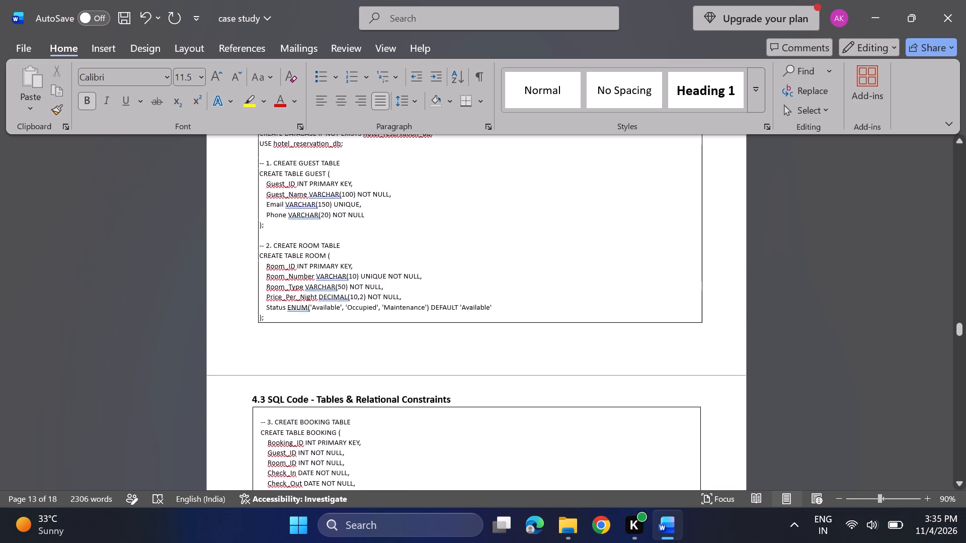
{"action": "scroll", "coordinate": [417, 316], "scroll_direction": "up", "scroll_amount": 2}
{"action": "scroll", "coordinate": [417, 316], "scroll_direction": "down", "scroll_amount": 2}
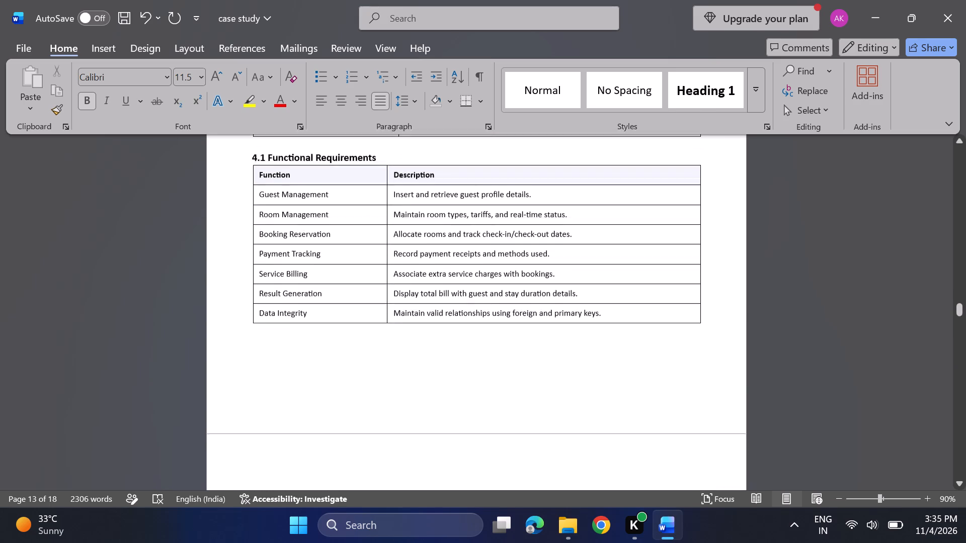
{"action": "scroll", "coordinate": [417, 316], "scroll_direction": "down", "scroll_amount": 1}
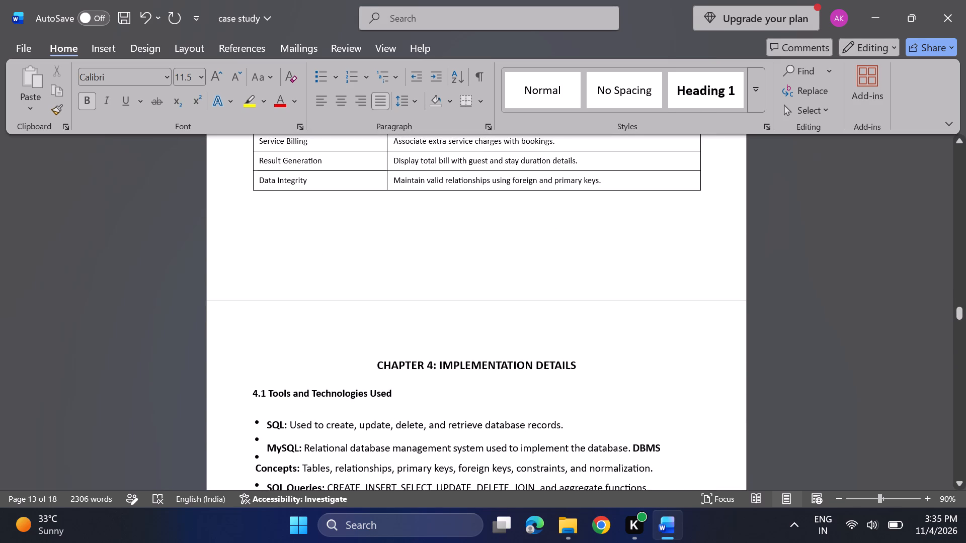
Renumber the Functional Requirements heading above the Function and Description table in Chapter 3 as 3.1.
{"action": "scroll", "coordinate": [417, 316], "scroll_direction": "up", "scroll_amount": 2}
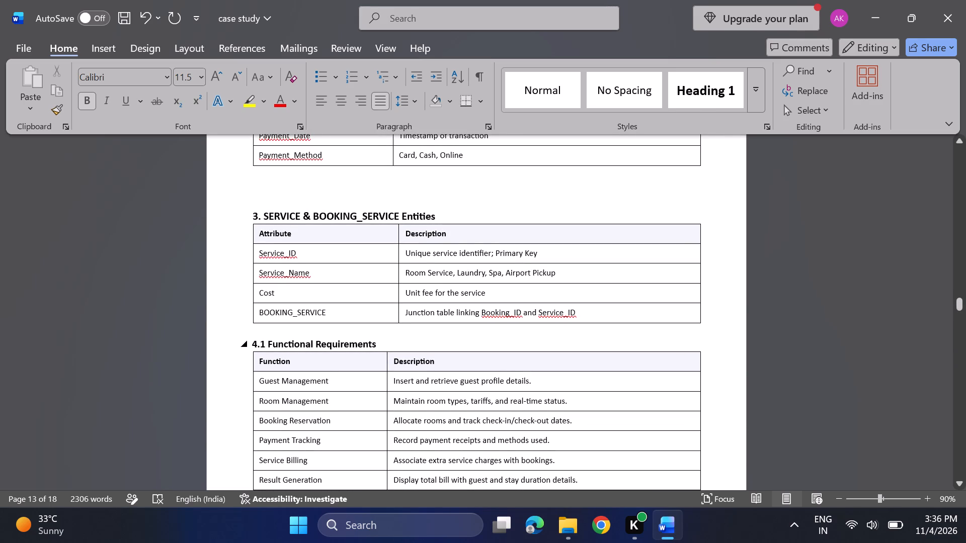
{"action": "left_click", "coordinate": [258, 343]}
{"action": "key", "text": "BackSpace"}
{"action": "key", "text": "3"}
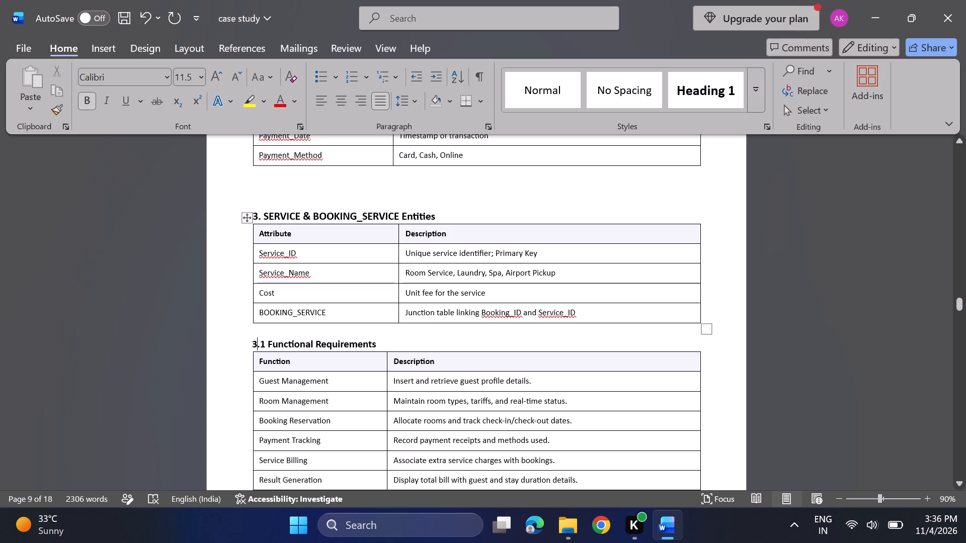
Renumber the Clear Definition of the Engineering Problem heading in Chapter 2 as 2.1.
{"action": "scroll", "coordinate": [308, 227], "scroll_direction": "up", "scroll_amount": 2}
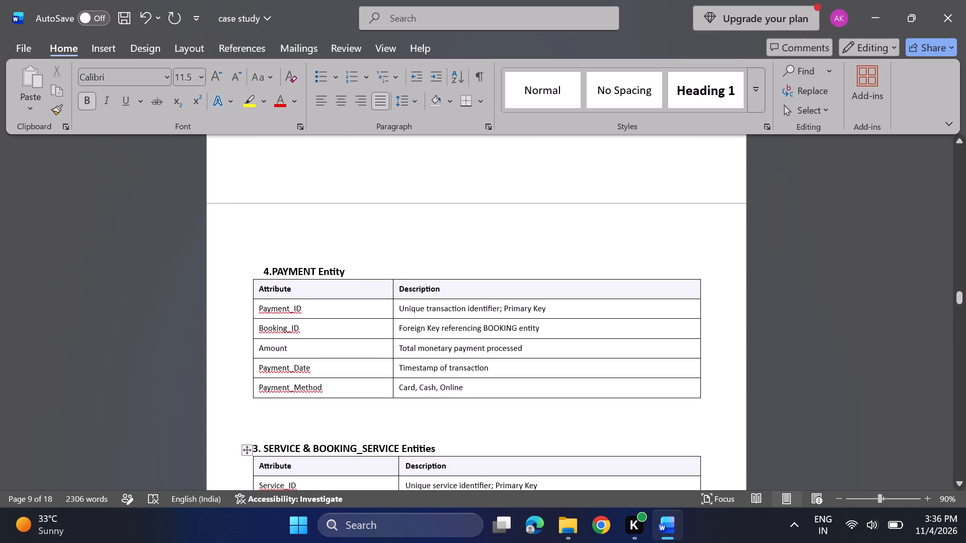
{"action": "scroll", "coordinate": [308, 227], "scroll_direction": "up", "scroll_amount": 3}
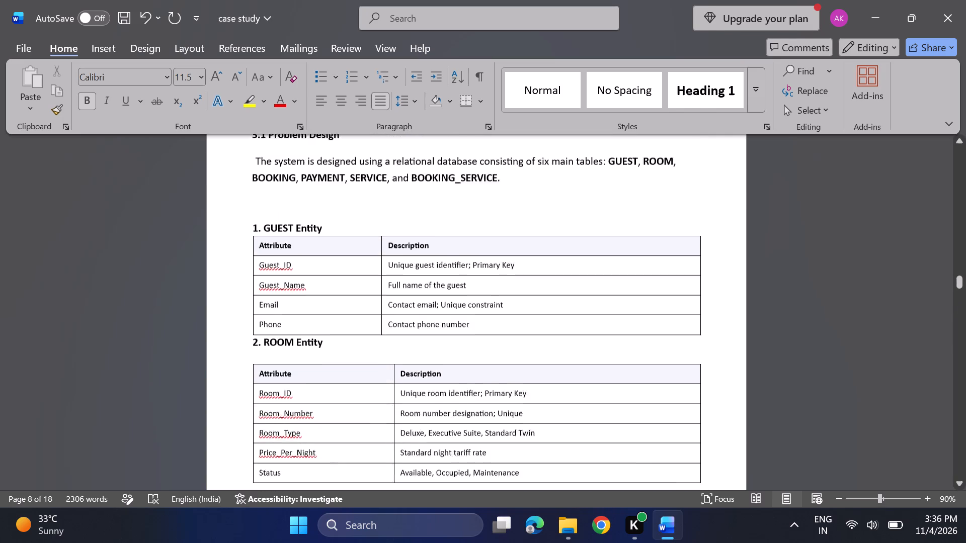
{"action": "scroll", "coordinate": [351, 289], "scroll_direction": "up", "scroll_amount": 1}
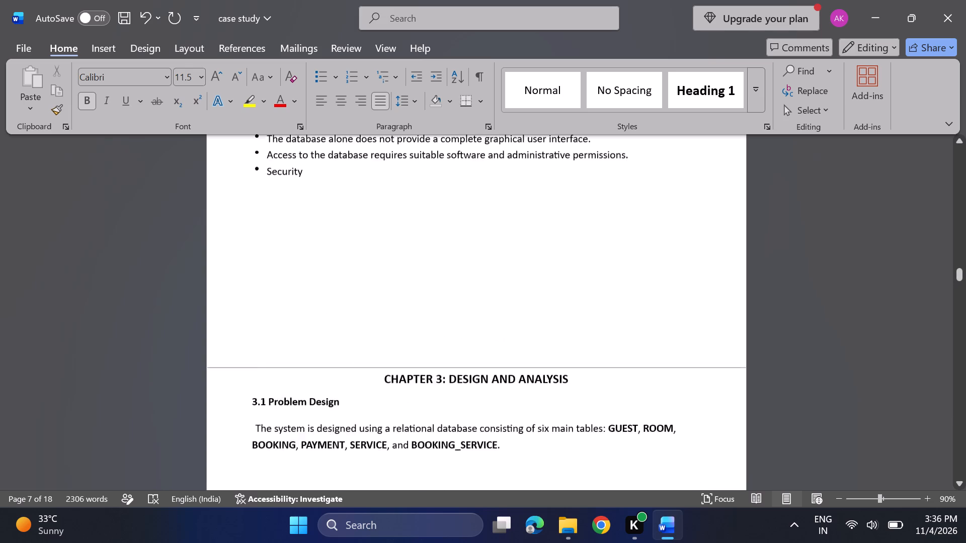
{"action": "scroll", "coordinate": [351, 289], "scroll_direction": "up", "scroll_amount": 2}
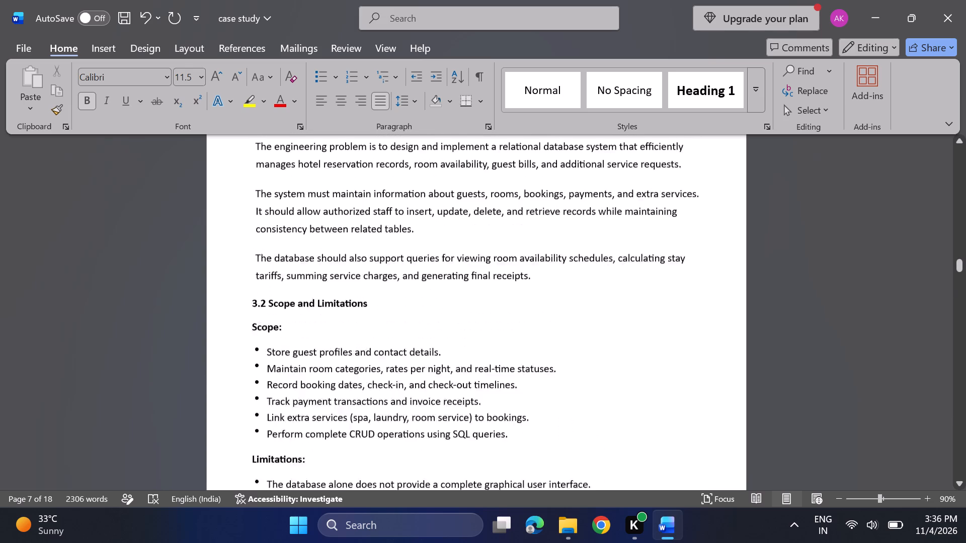
{"action": "scroll", "coordinate": [351, 289], "scroll_direction": "up", "scroll_amount": 1}
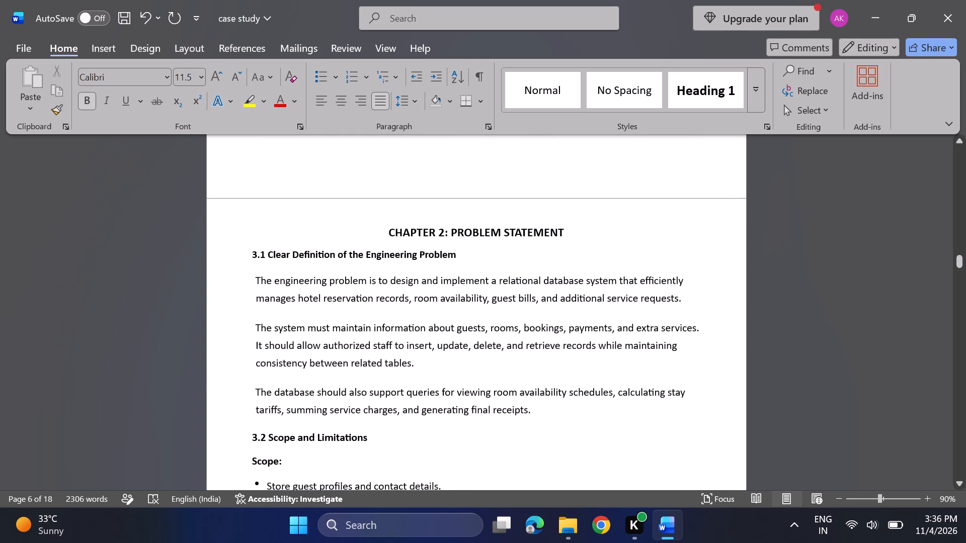
{"action": "left_click", "coordinate": [254, 255]}
{"action": "key", "text": "Right"}
{"action": "key", "text": "BackSpace"}
{"action": "key", "text": "2"}
Renumber the Scope and Limitations heading in Chapter 2 as 2.2.
{"action": "scroll", "coordinate": [254, 255], "scroll_direction": "down", "scroll_amount": 2}
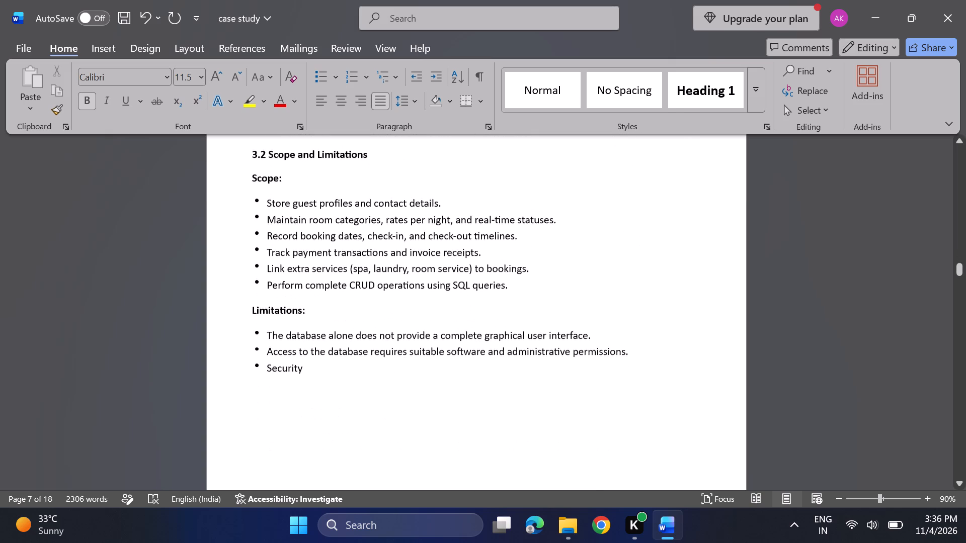
{"action": "scroll", "coordinate": [254, 258], "scroll_direction": "up", "scroll_amount": 1}
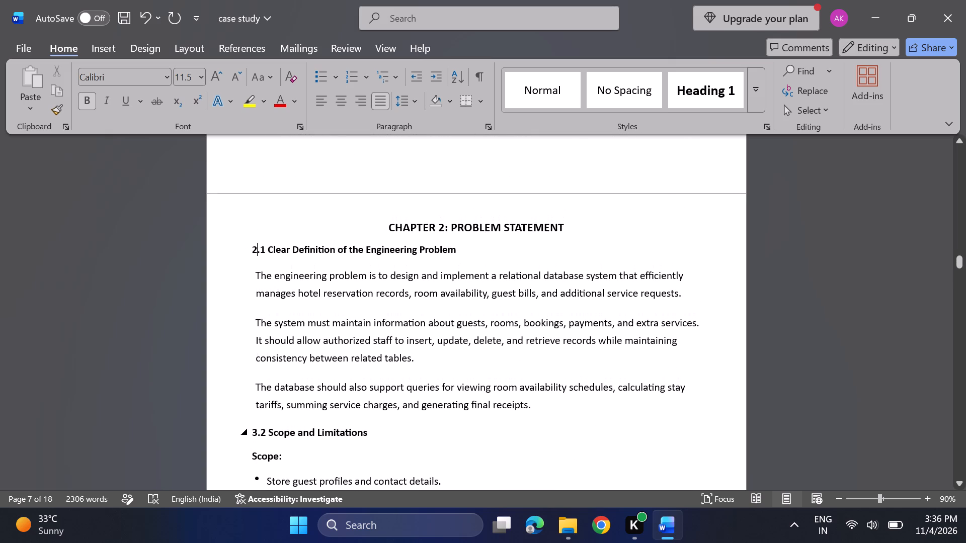
{"action": "left_click", "coordinate": [258, 433]}
{"action": "key", "text": "BackSpace"}
{"action": "key", "text": "2"}
Review the heading numbers in Chapter 2 and the start of Chapter 3, then those in Chapter 1.
{"action": "scroll", "coordinate": [258, 433], "scroll_direction": "down", "scroll_amount": 2}
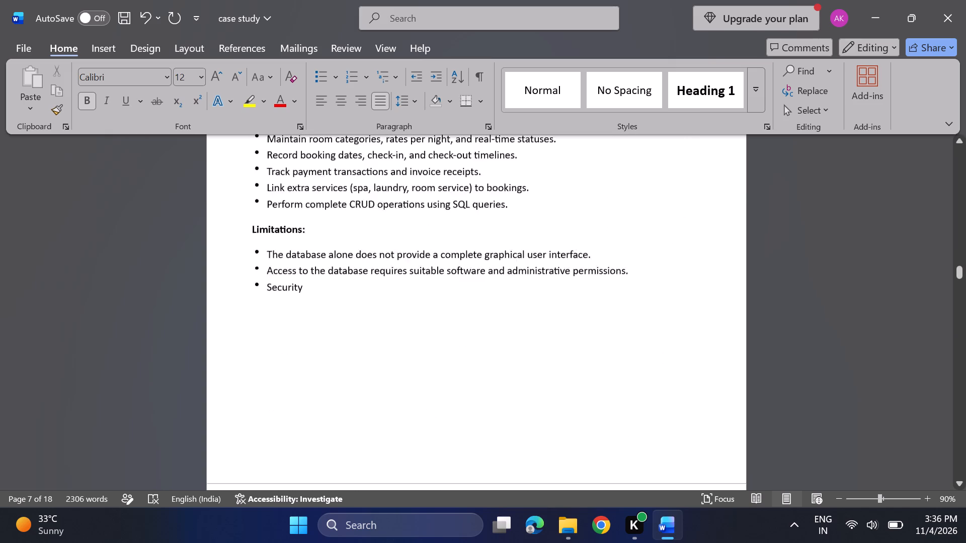
{"action": "scroll", "coordinate": [292, 335], "scroll_direction": "down", "scroll_amount": 1}
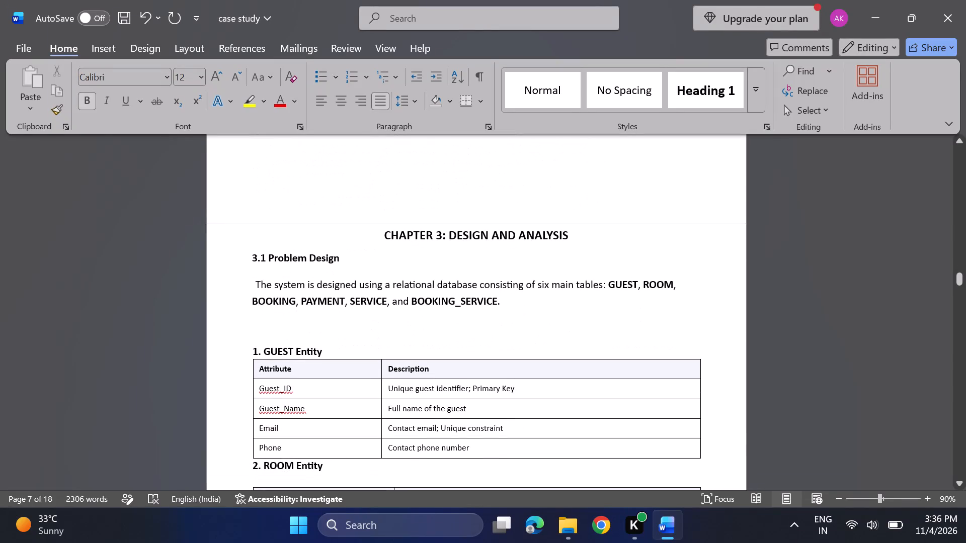
{"action": "scroll", "coordinate": [290, 325], "scroll_direction": "down", "scroll_amount": 1}
{"action": "scroll", "coordinate": [290, 325], "scroll_direction": "up", "scroll_amount": 1}
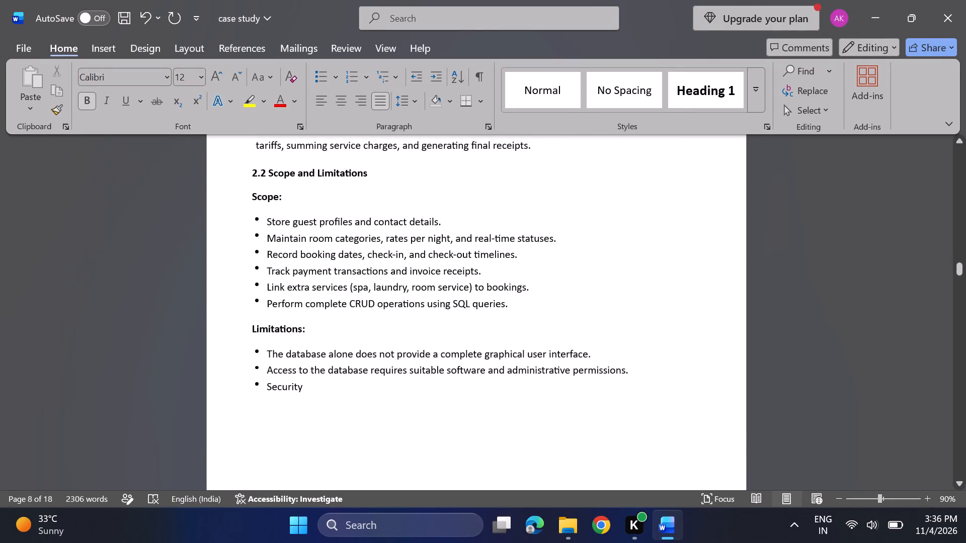
{"action": "scroll", "coordinate": [290, 325], "scroll_direction": "up", "scroll_amount": 3}
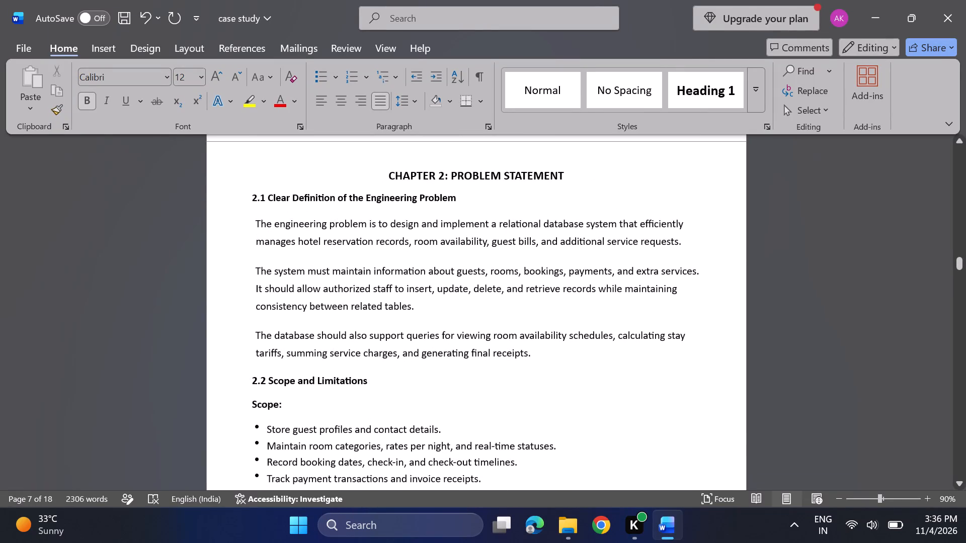
{"action": "scroll", "coordinate": [290, 325], "scroll_direction": "up", "scroll_amount": 2}
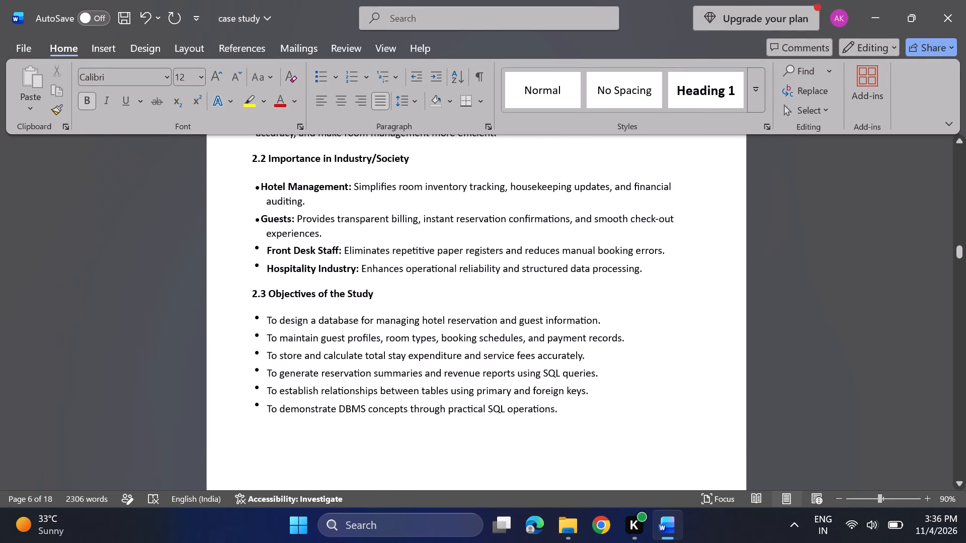
Renumber the Objectives of the Study heading in Chapter 1 as 1.3.
{"action": "scroll", "coordinate": [290, 325], "scroll_direction": "down", "scroll_amount": 2}
{"action": "scroll", "coordinate": [290, 325], "scroll_direction": "up", "scroll_amount": 2}
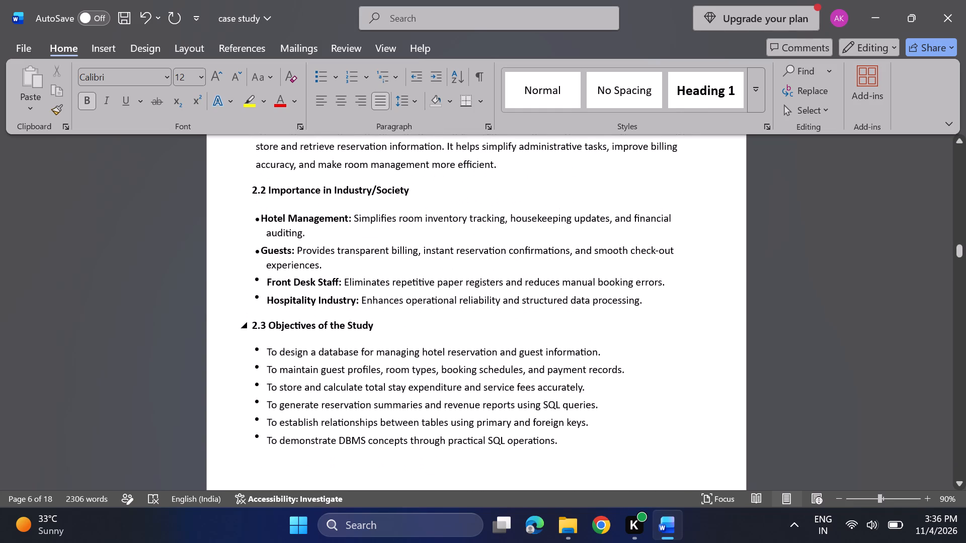
{"action": "left_click", "coordinate": [254, 333]}
{"action": "key", "text": "Right"}
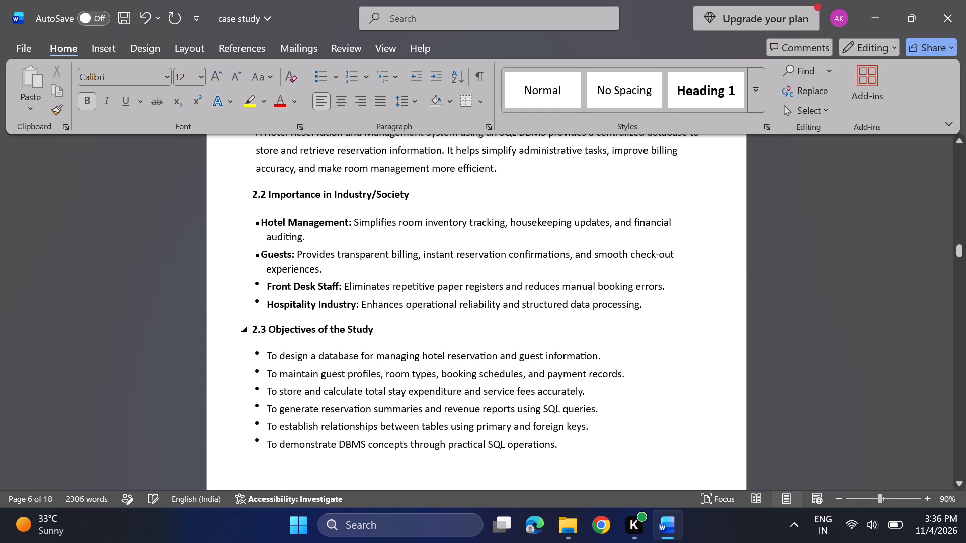
{"action": "key", "text": "BackSpace"}
{"action": "key", "text": "1"}
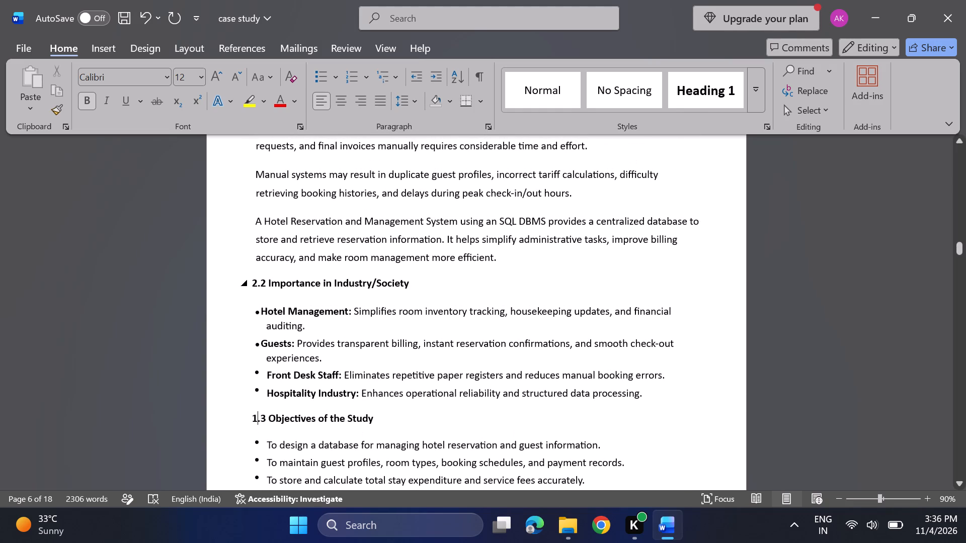
Renumber the Importance in Industry/Society heading in Chapter 1 as 1.2.
{"action": "left_click", "coordinate": [256, 285]}
{"action": "key", "text": "BackSpace"}
{"action": "key", "text": "1"}
Renumber the Background of the Problem heading in Chapter 1 as 1.1.
{"action": "scroll", "coordinate": [256, 285], "scroll_direction": "up", "scroll_amount": 1}
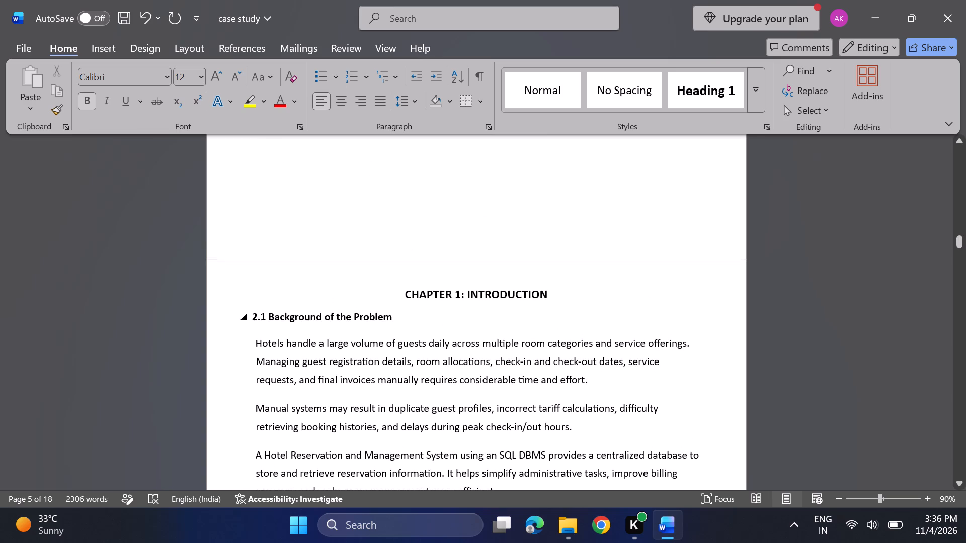
{"action": "left_click", "coordinate": [258, 325]}
{"action": "key", "text": "BackSpace"}
{"action": "key", "text": "1"}
Apply 1.5 line spacing to all body paragraphs of the Abstract.
{"action": "scroll", "coordinate": [258, 325], "scroll_direction": "up", "scroll_amount": 2}
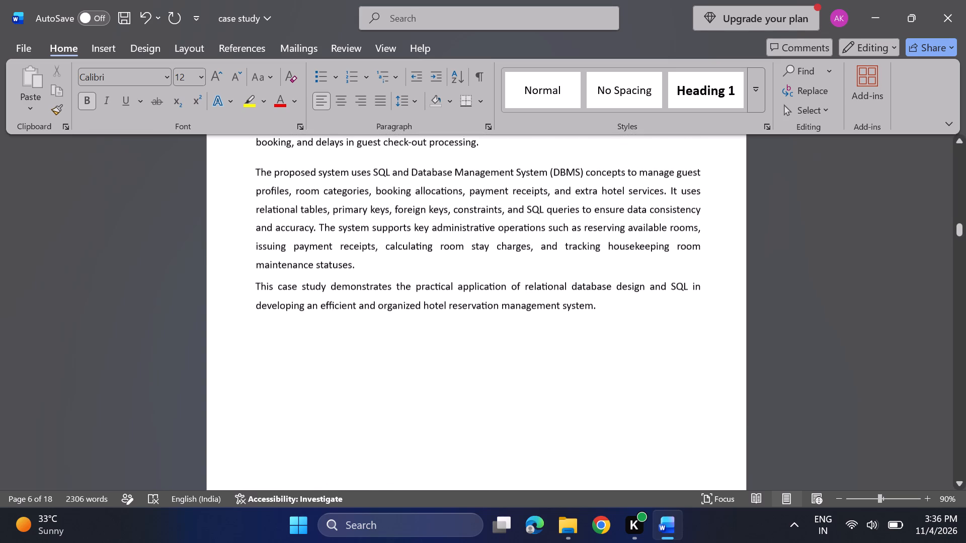
{"action": "left_click_drag", "start_coordinate": [311, 393], "coordinate": [273, 163]}
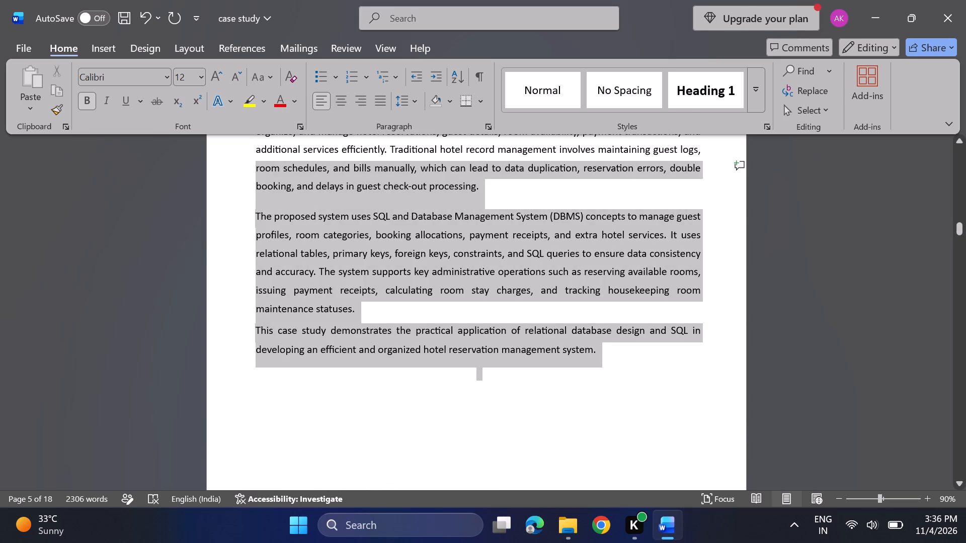
{"action": "left_click_drag", "start_coordinate": [273, 163], "coordinate": [254, 410]}
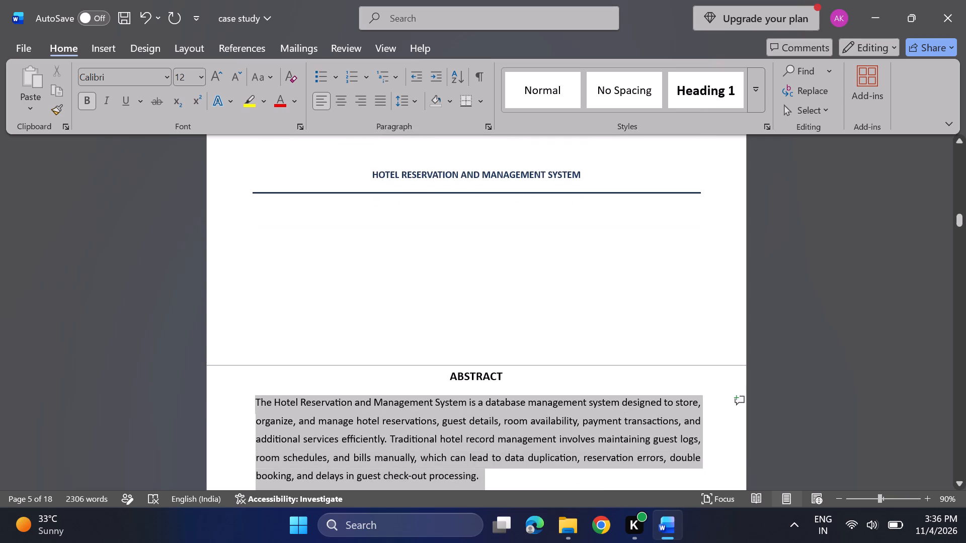
{"action": "left_click_drag", "start_coordinate": [254, 410], "coordinate": [255, 402]}
{"action": "left_click_drag", "start_coordinate": [415, 97], "coordinate": [434, 166]}
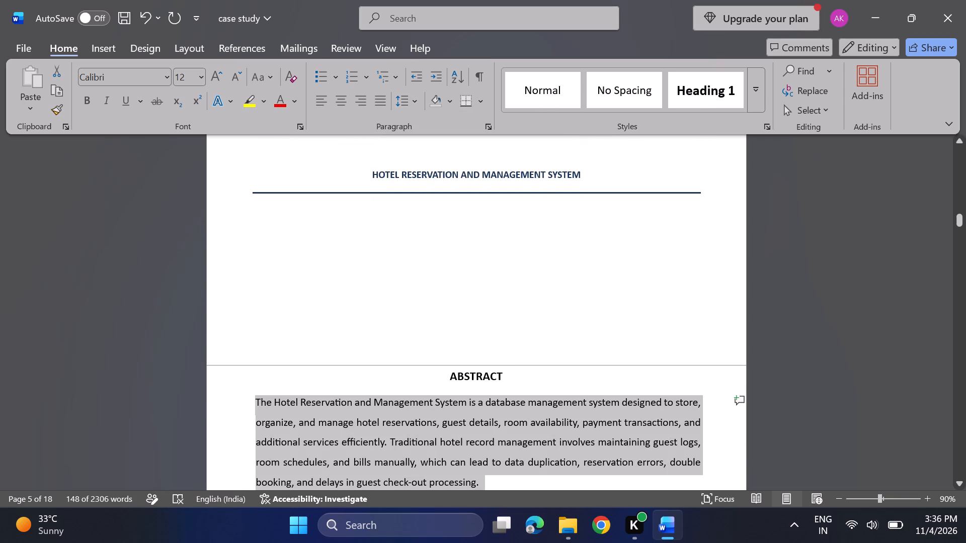
{"action": "left_click", "coordinate": [436, 240]}
Apply 1.5 line spacing to the Chapter 1 content from the Background of the Problem paragraphs through the Objectives of the Study list.
{"action": "scroll", "coordinate": [436, 240], "scroll_direction": "down", "scroll_amount": 1}
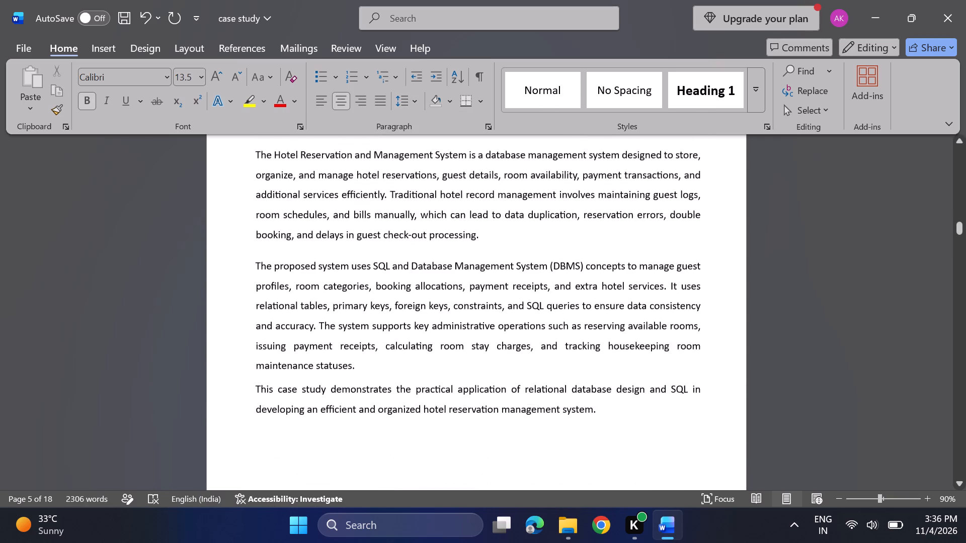
{"action": "scroll", "coordinate": [436, 240], "scroll_direction": "down", "scroll_amount": 1}
{"action": "scroll", "coordinate": [415, 282], "scroll_direction": "down", "scroll_amount": 1}
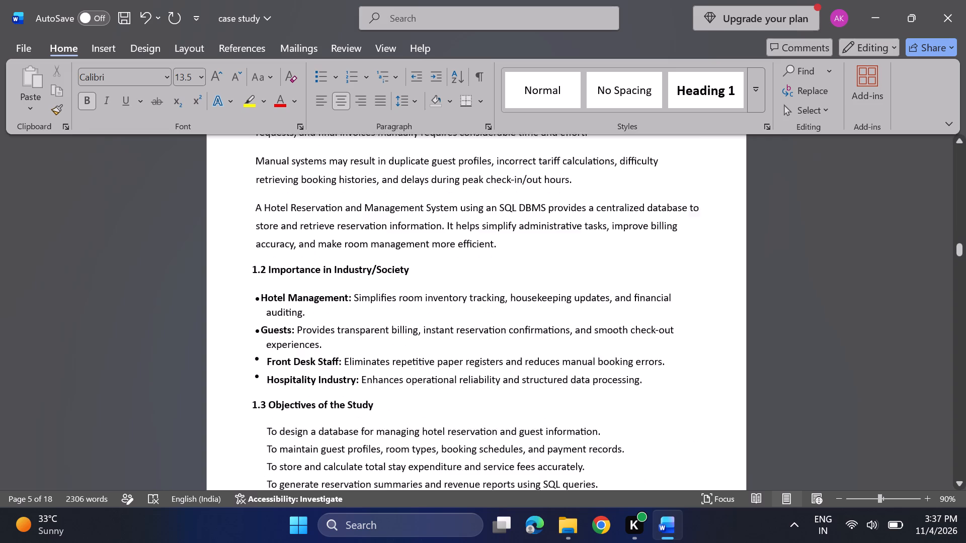
{"action": "scroll", "coordinate": [415, 282], "scroll_direction": "down", "scroll_amount": 1}
{"action": "left_click_drag", "start_coordinate": [285, 475], "coordinate": [253, 244]}
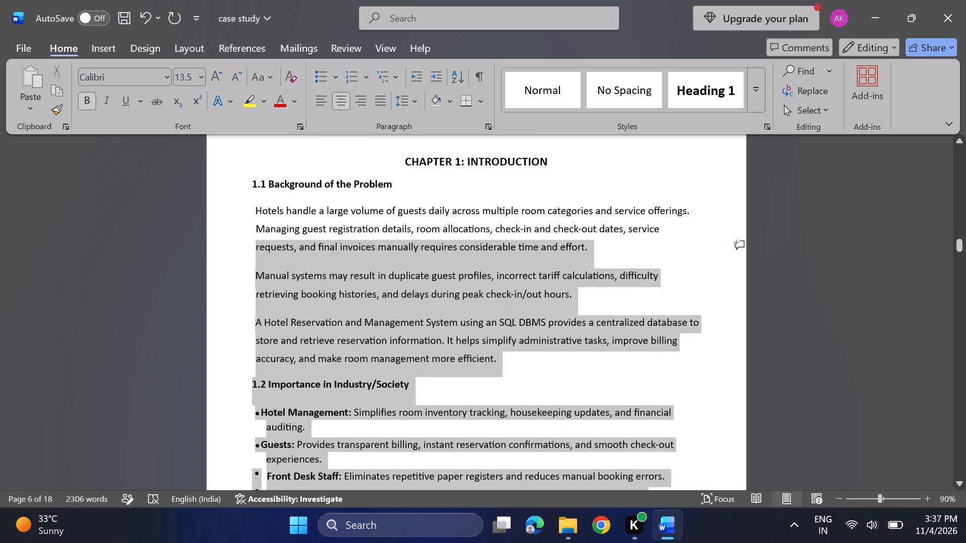
{"action": "left_click_drag", "start_coordinate": [253, 244], "coordinate": [244, 218]}
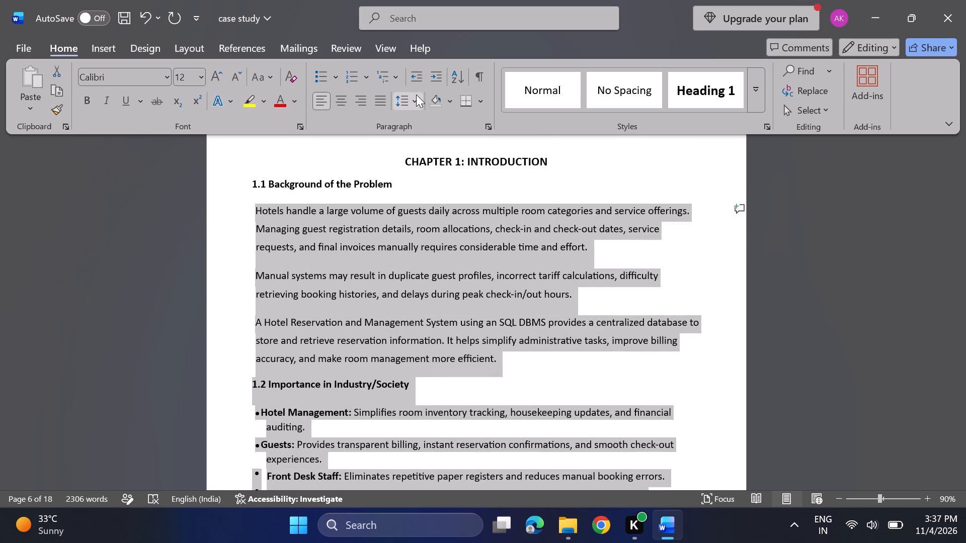
{"action": "left_click", "coordinate": [416, 95]}
{"action": "left_click", "coordinate": [430, 171]}
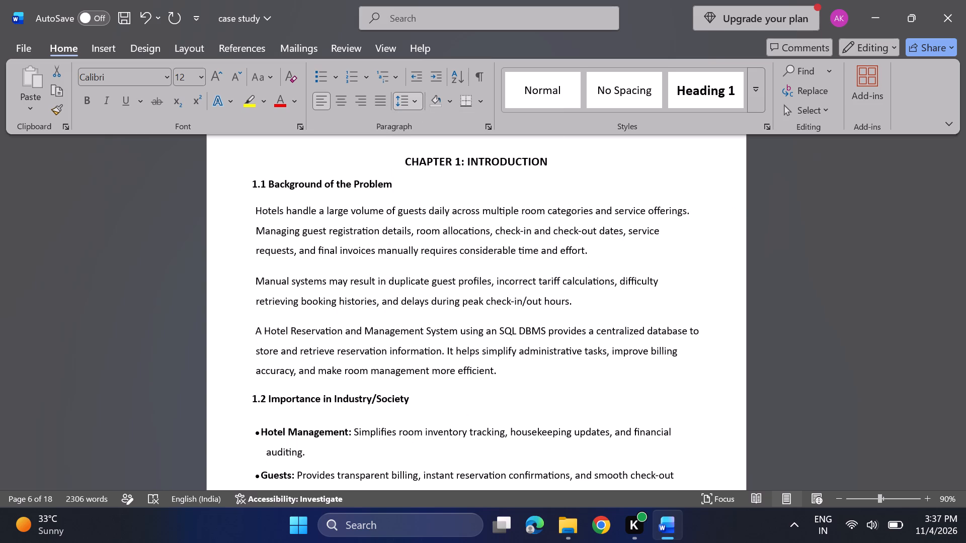
{"action": "left_click", "coordinate": [603, 193]}
Check the layout of the Chapter 1 bullet lists and the opening text of Chapter 2.
{"action": "scroll", "coordinate": [603, 193], "scroll_direction": "down", "scroll_amount": 1}
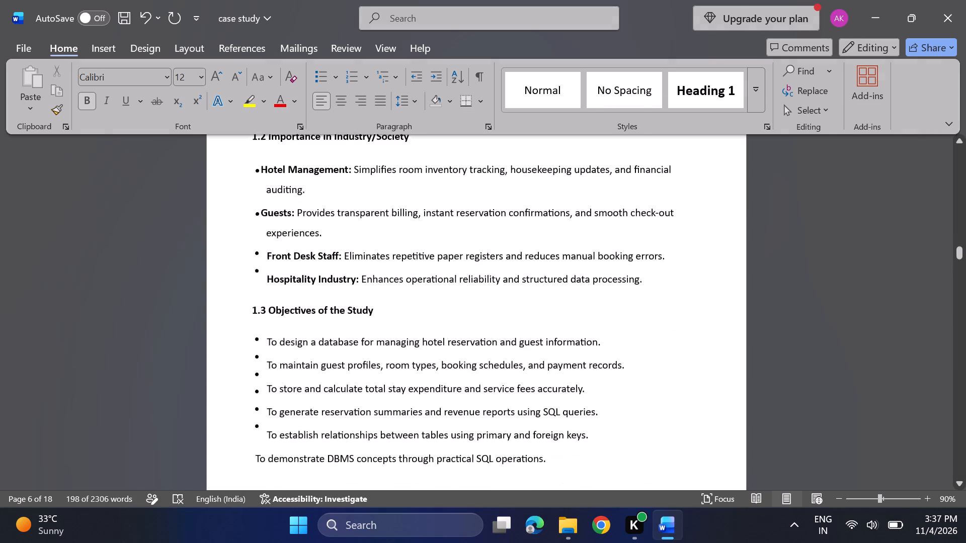
{"action": "scroll", "coordinate": [603, 193], "scroll_direction": "down", "scroll_amount": 1}
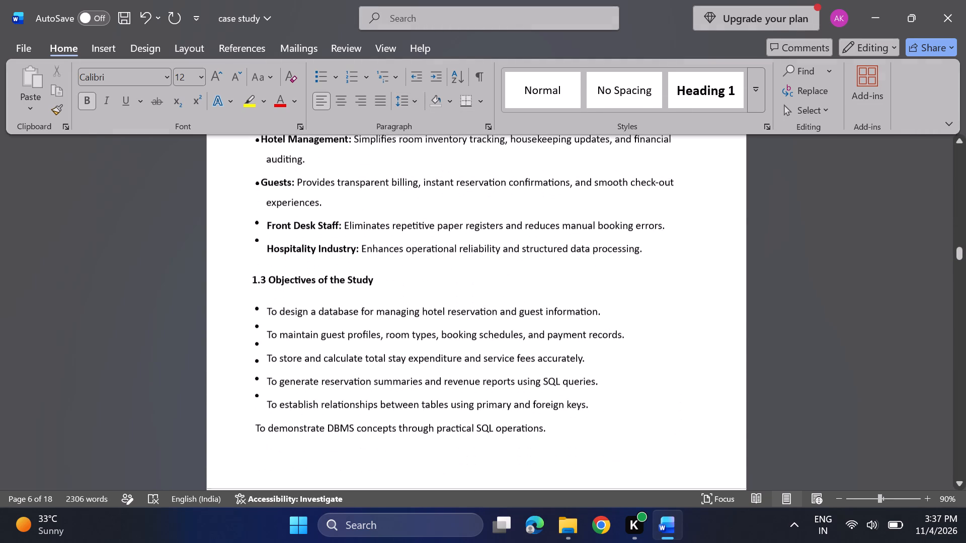
{"action": "scroll", "coordinate": [587, 227], "scroll_direction": "down", "scroll_amount": 1}
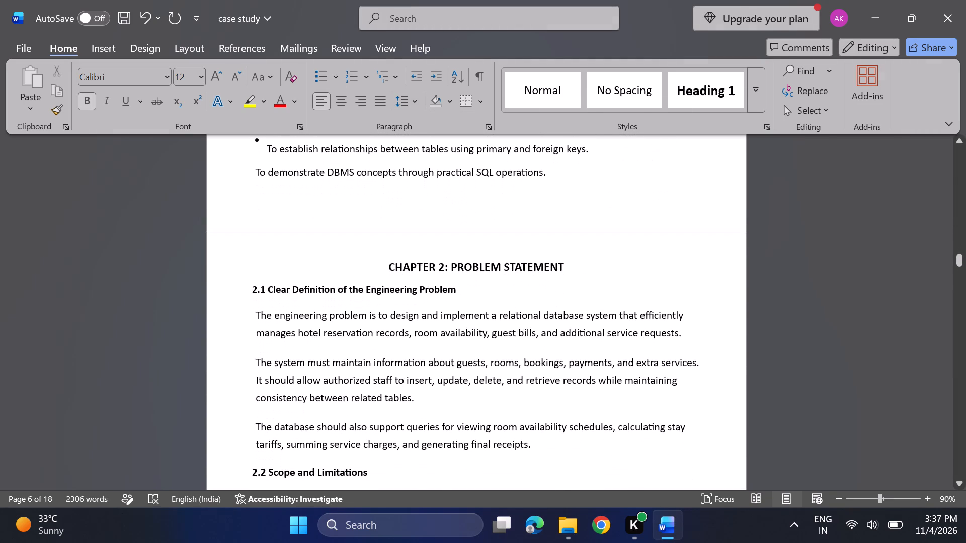
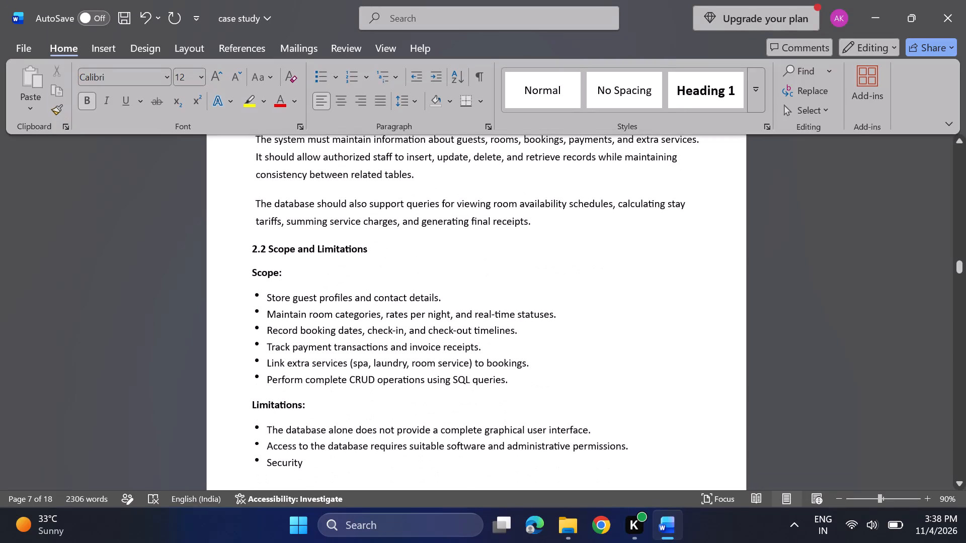
Apply 1.5 line spacing to the Chapter 2 content from the first paragraph under 2.1 to the end of the chapter.
{"action": "scroll", "coordinate": [379, 398], "scroll_direction": "up", "scroll_amount": 1}
{"action": "scroll", "coordinate": [379, 398], "scroll_direction": "down", "scroll_amount": 1}
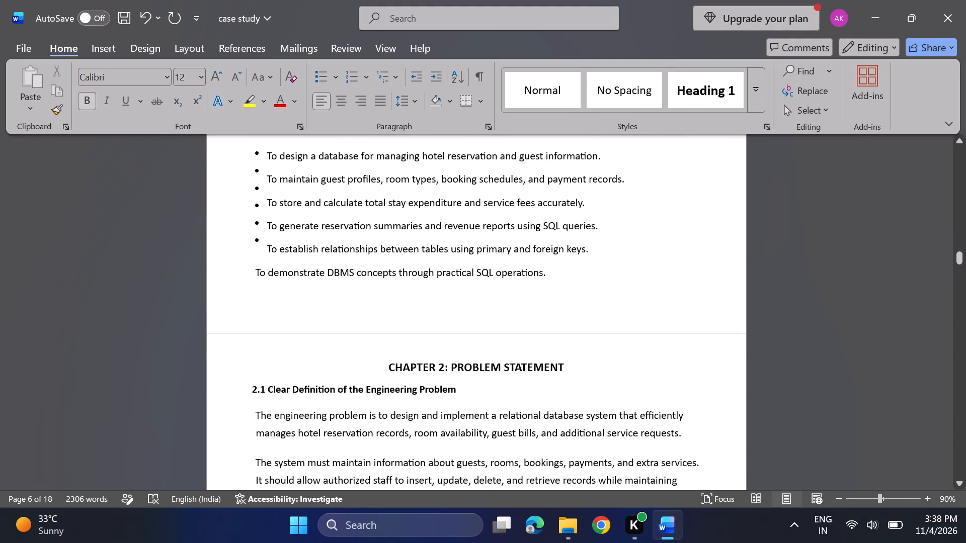
{"action": "left_click_drag", "start_coordinate": [250, 415], "coordinate": [393, 297]}
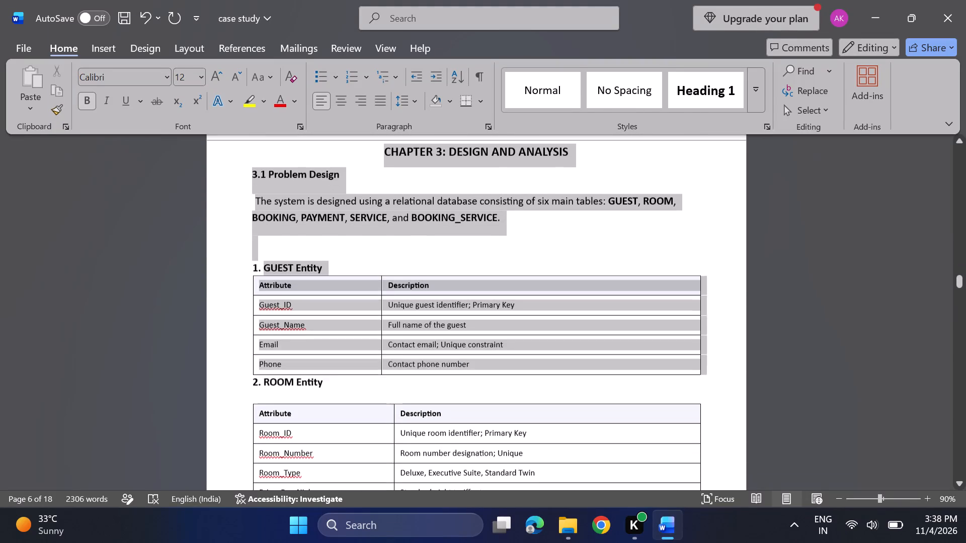
{"action": "left_click_drag", "start_coordinate": [393, 297], "coordinate": [422, 210]}
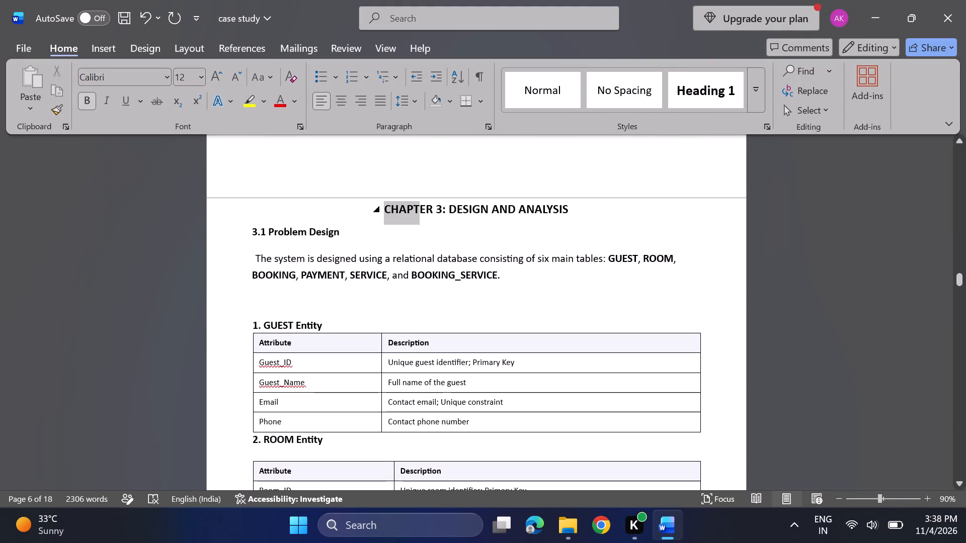
{"action": "left_click_drag", "start_coordinate": [422, 210], "coordinate": [433, 177]}
{"action": "left_click", "coordinate": [417, 95]}
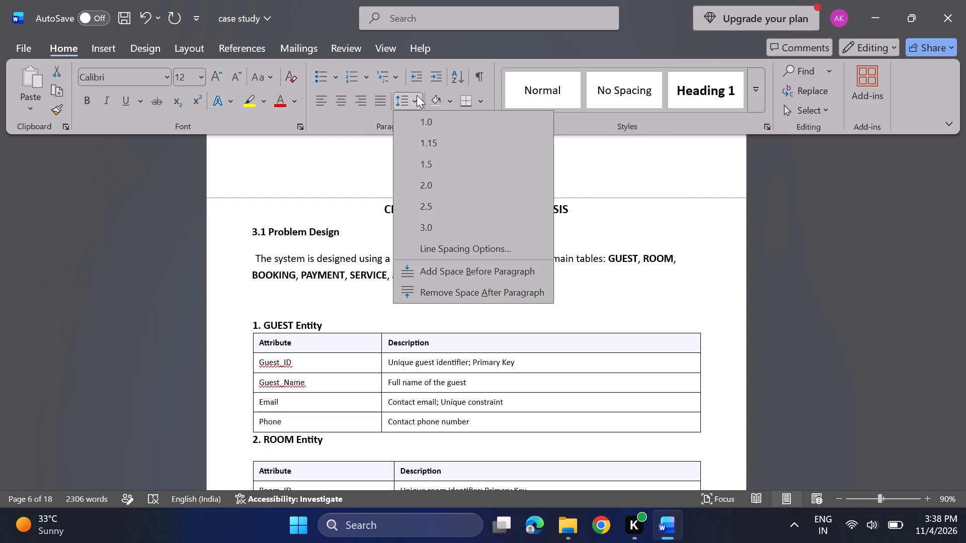
{"action": "left_click", "coordinate": [429, 155]}
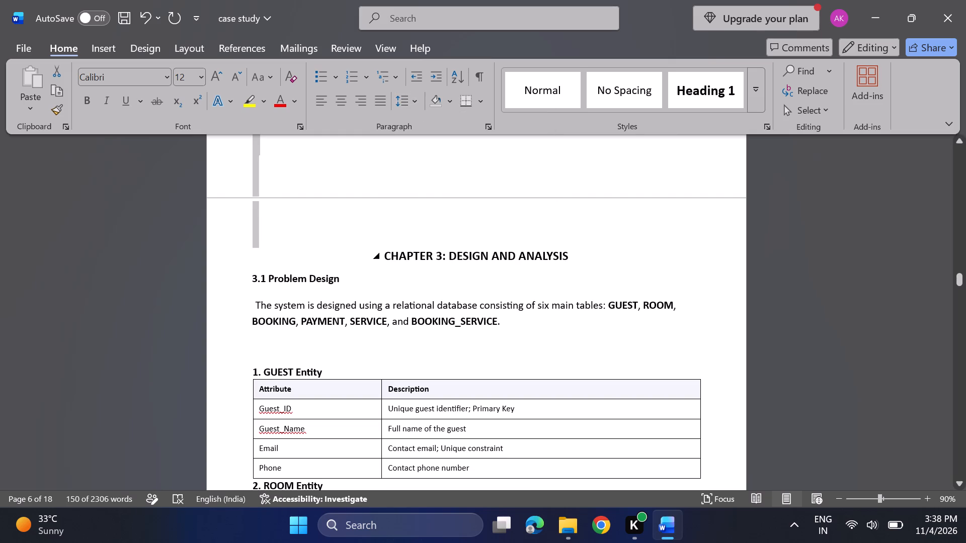
Remove extra blank space above the Chapter 3: Design and Analysis heading and centre the heading.
{"action": "left_click", "coordinate": [387, 257]}
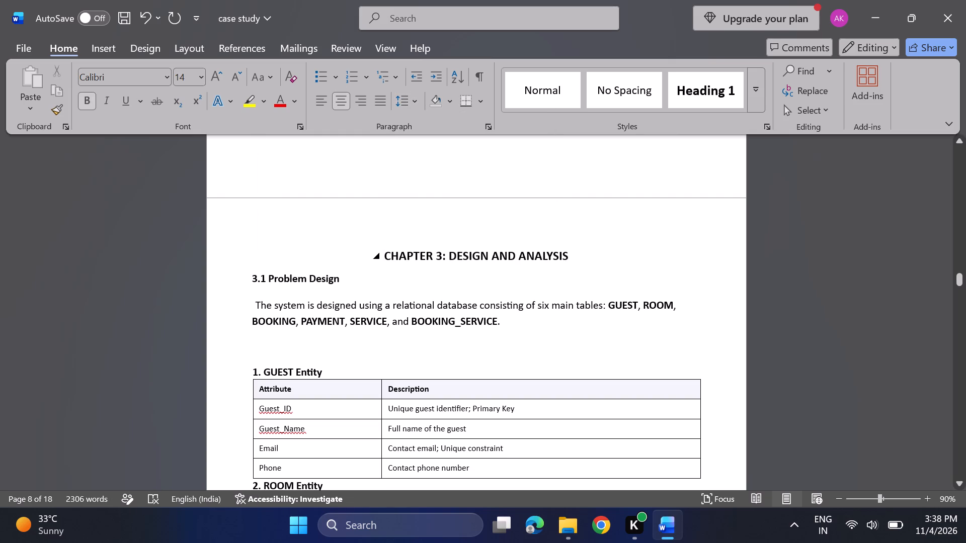
{"action": "key", "text": "BackSpace"}
{"action": "key", "text": "BackSpace"}
{"action": "key", "text": "BackSpace"}
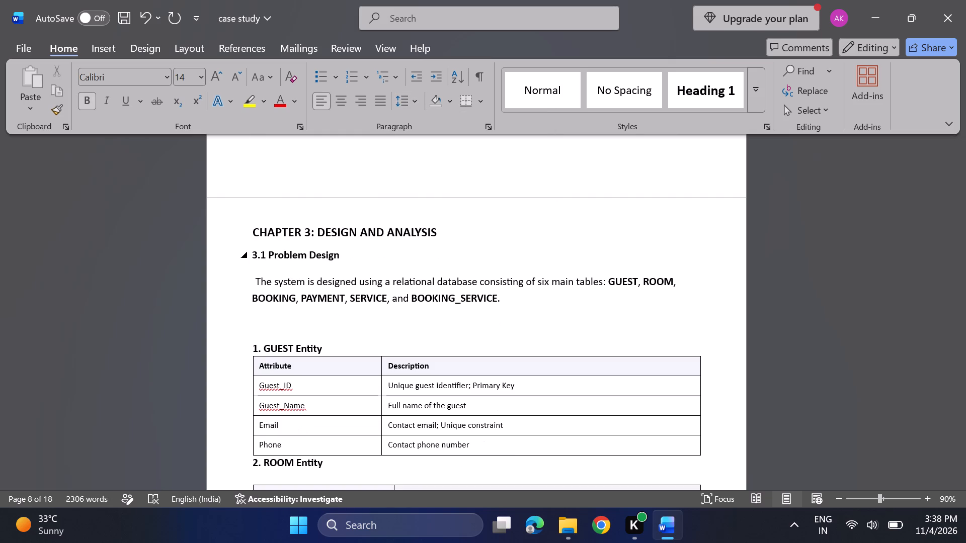
{"action": "left_click", "coordinate": [340, 106]}
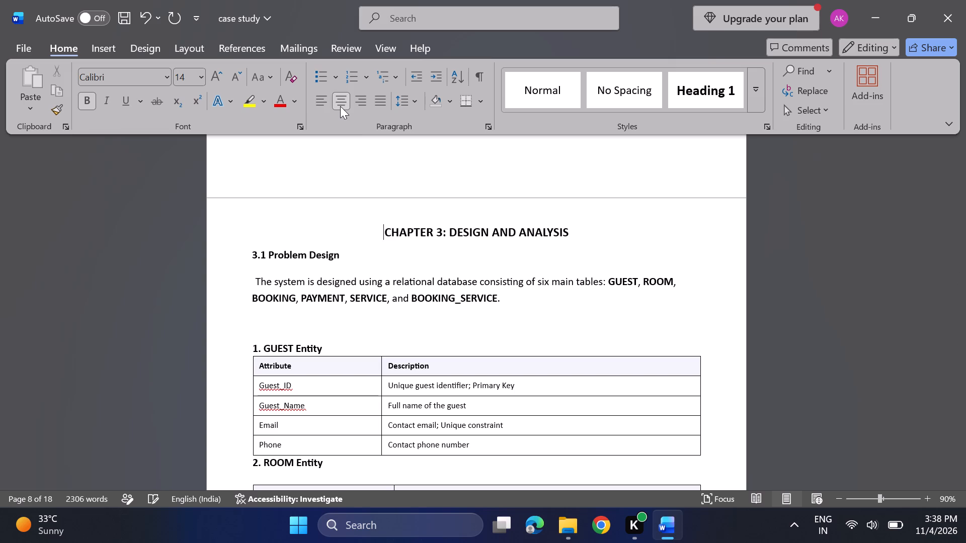
Apply 1.5 line spacing to Chapter 4 from the 4.1 Tools and Technologies Used heading through the 4.3 SQL Code - Database Schema heading.
{"action": "scroll", "coordinate": [397, 270], "scroll_direction": "down", "scroll_amount": 3}
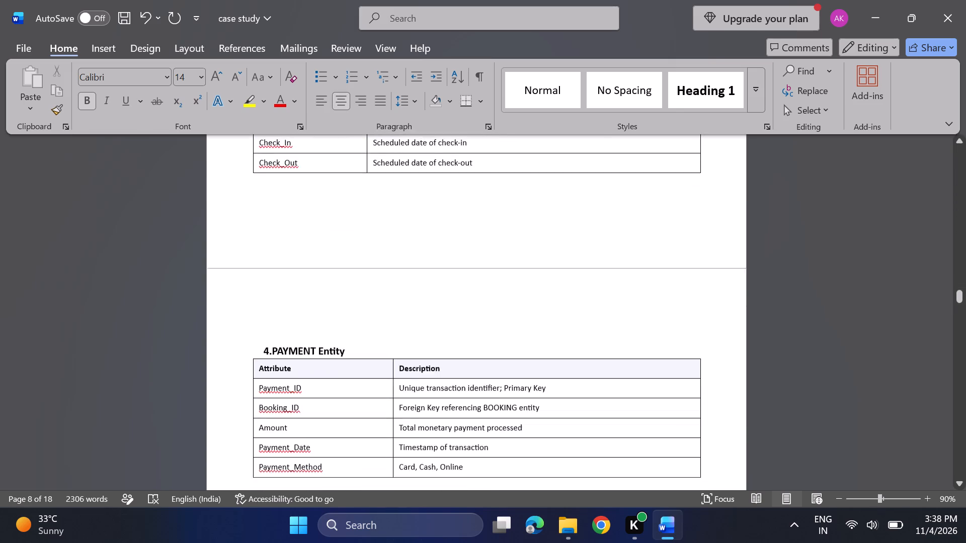
{"action": "scroll", "coordinate": [397, 270], "scroll_direction": "down", "scroll_amount": 3}
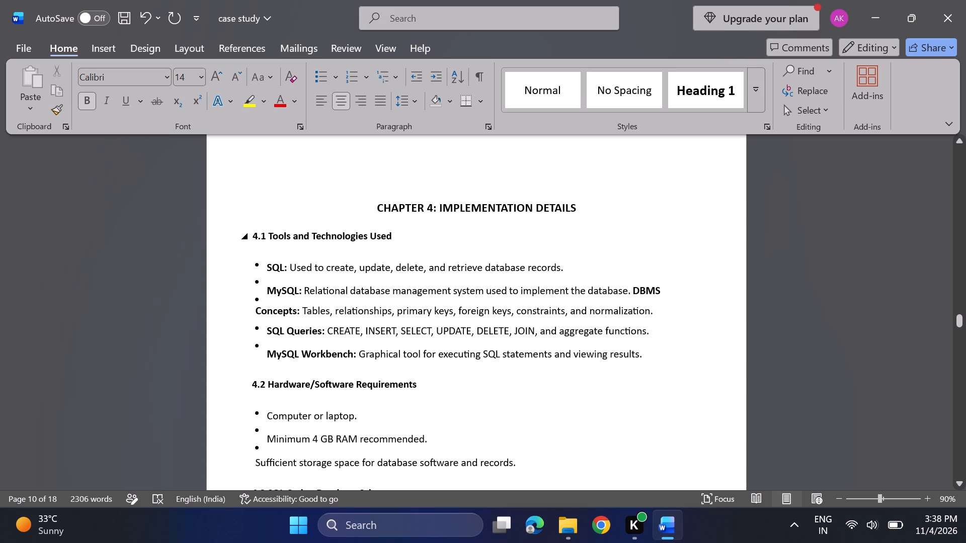
{"action": "left_click_drag", "start_coordinate": [254, 233], "coordinate": [344, 468]}
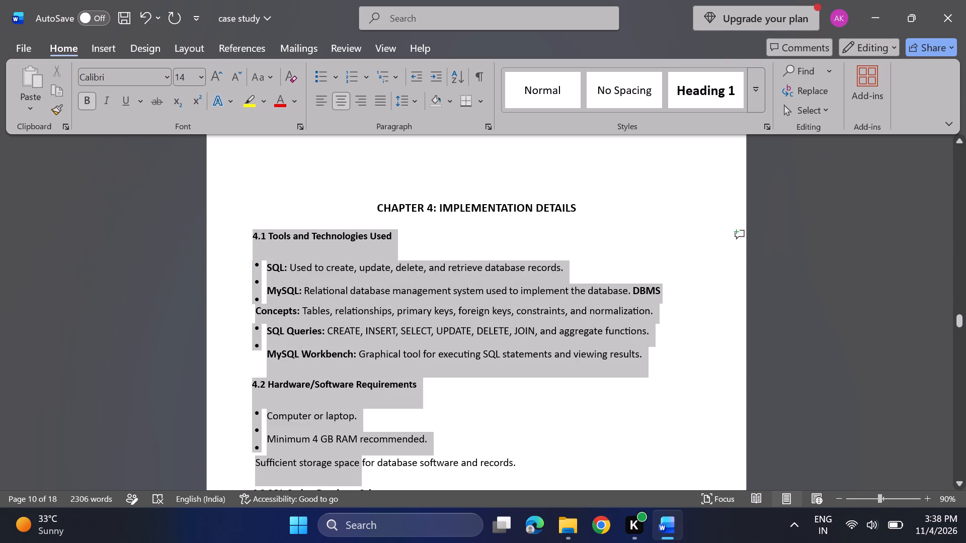
{"action": "left_click_drag", "start_coordinate": [344, 468], "coordinate": [532, 111]}
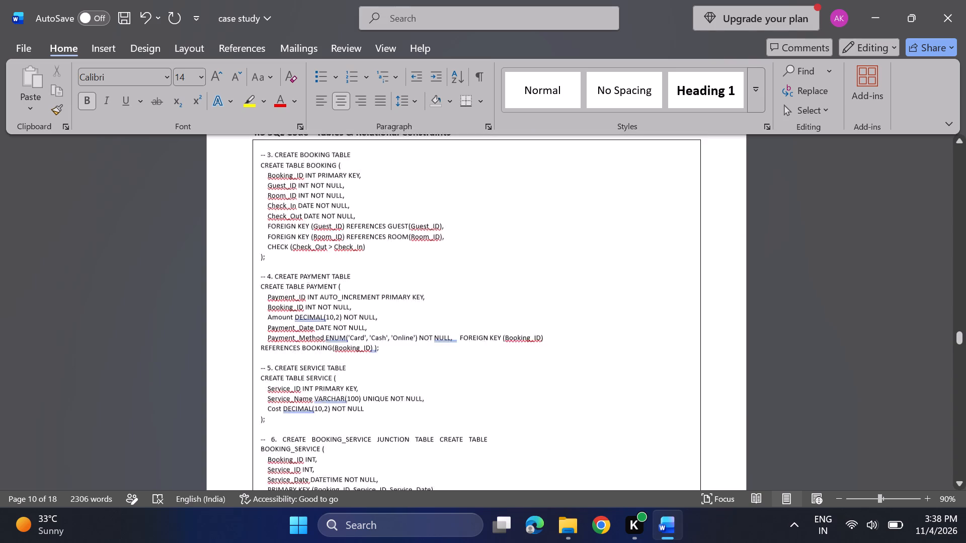
{"action": "left_click_drag", "start_coordinate": [532, 111], "coordinate": [525, 254]}
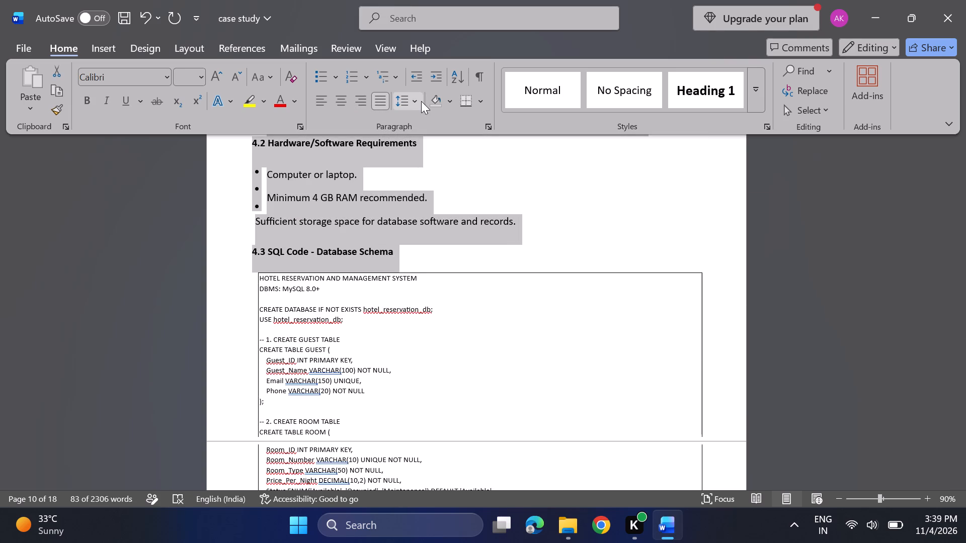
{"action": "left_click", "coordinate": [421, 101]}
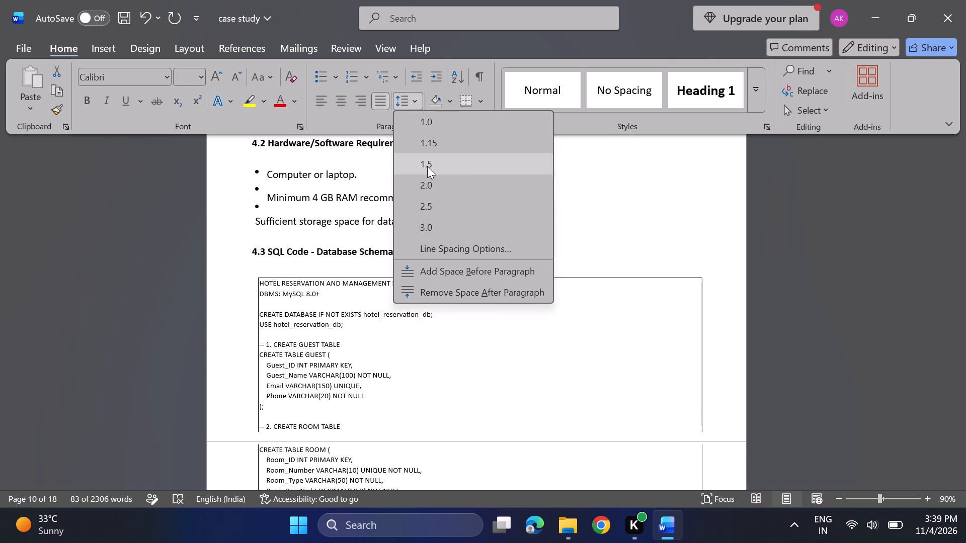
{"action": "left_click", "coordinate": [427, 166]}
{"action": "left_click", "coordinate": [561, 198]}
Delete the empty lines above the Chapter 4: Implementation Details heading so it starts at the top of its page.
{"action": "scroll", "coordinate": [561, 198], "scroll_direction": "up", "scroll_amount": 1}
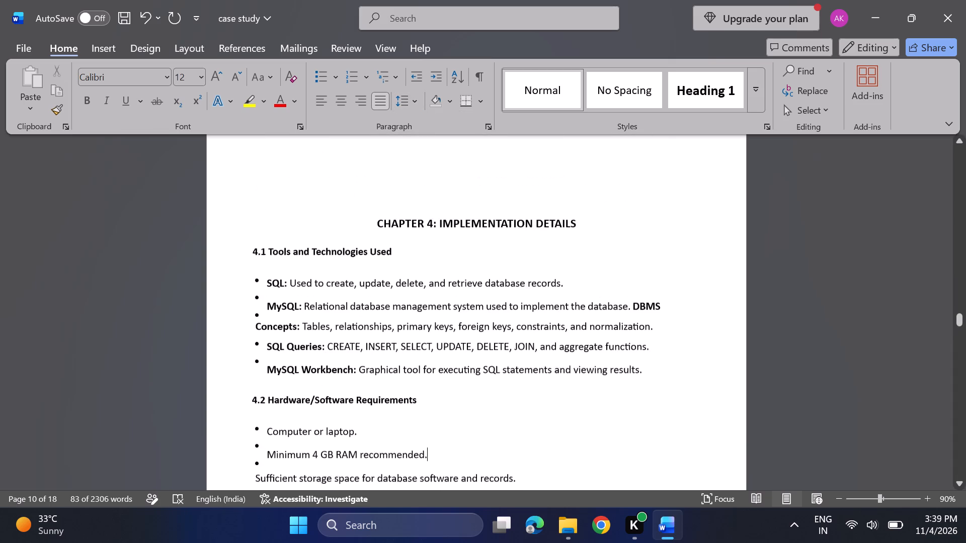
{"action": "scroll", "coordinate": [442, 327], "scroll_direction": "down", "scroll_amount": 1}
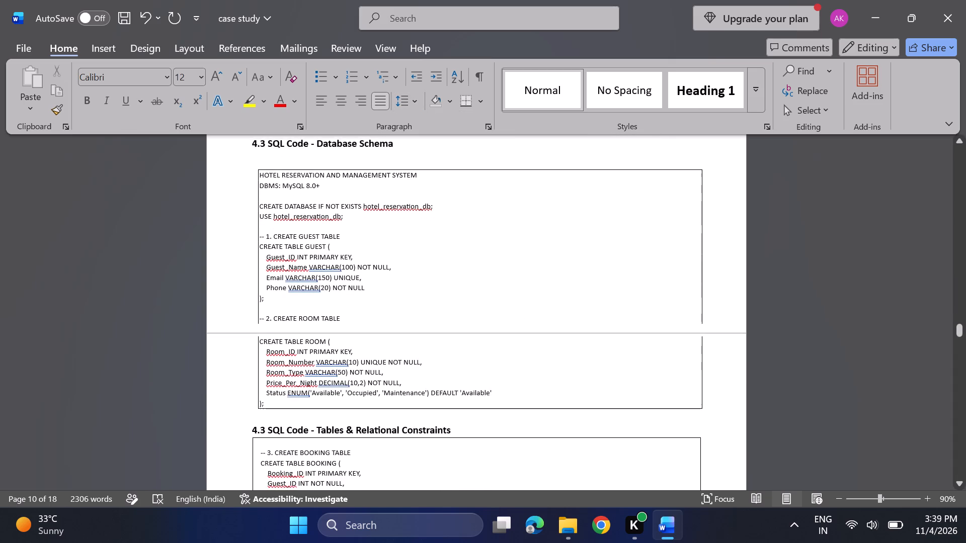
{"action": "scroll", "coordinate": [442, 327], "scroll_direction": "down", "scroll_amount": 1}
{"action": "scroll", "coordinate": [442, 327], "scroll_direction": "up", "scroll_amount": 1}
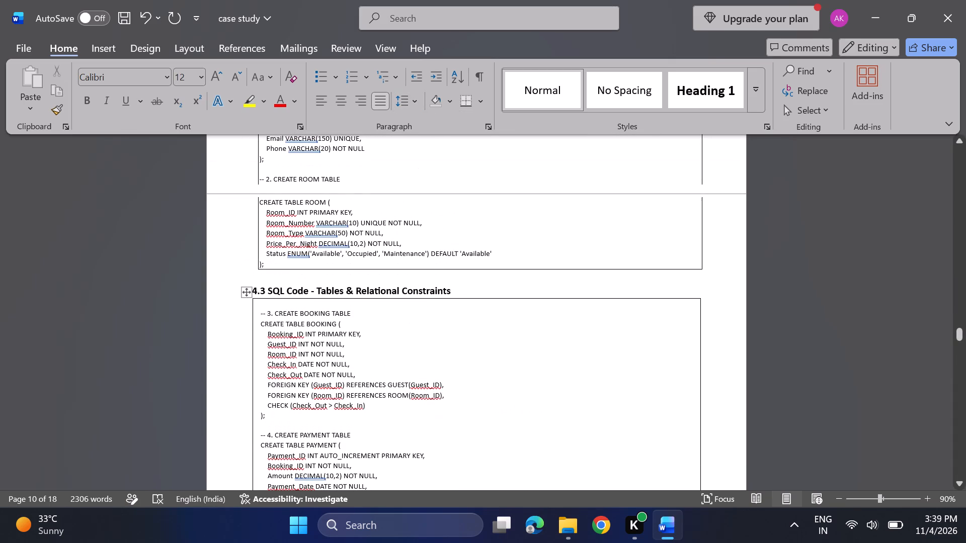
{"action": "scroll", "coordinate": [442, 327], "scroll_direction": "up", "scroll_amount": 2}
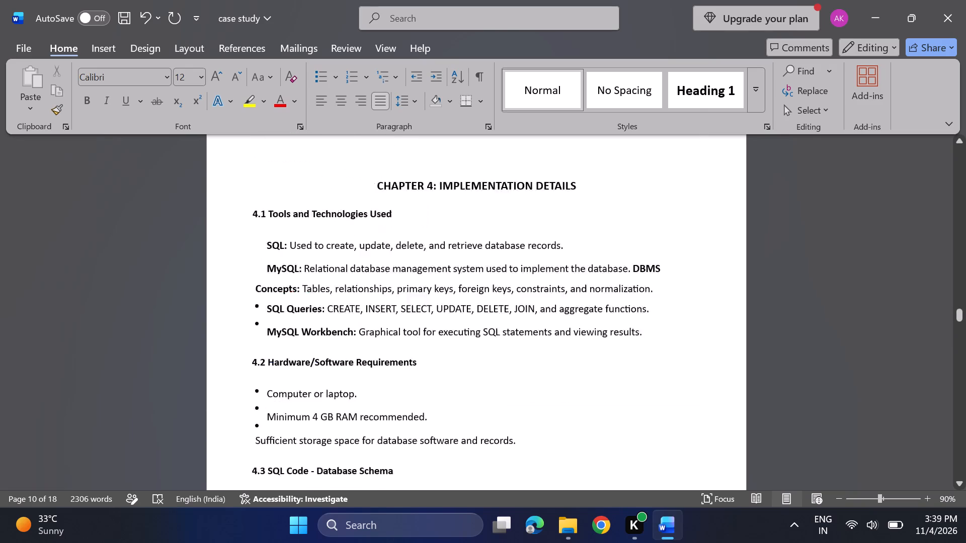
{"action": "scroll", "coordinate": [442, 327], "scroll_direction": "down", "scroll_amount": 1}
{"action": "left_click", "coordinate": [354, 268]}
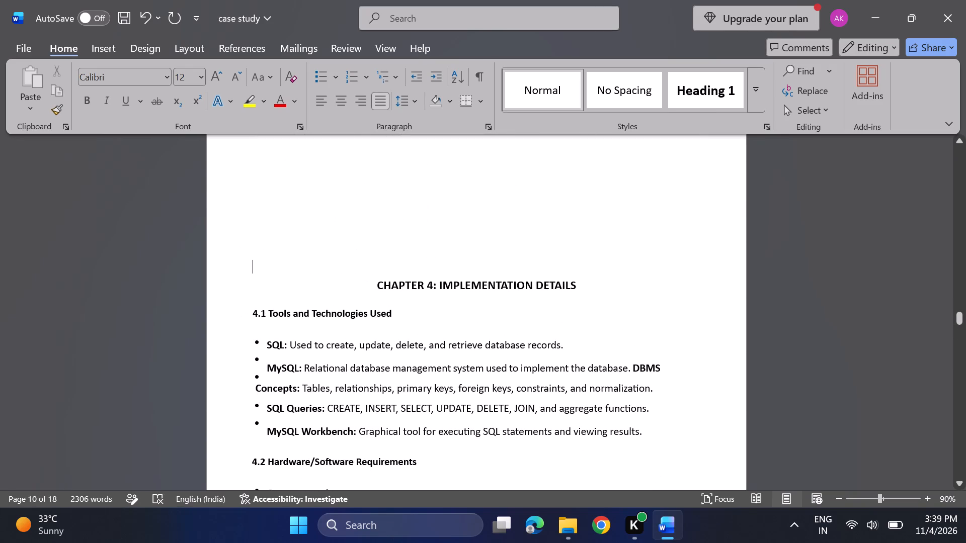
{"action": "key", "text": "BackSpace"}
{"action": "key", "text": "BackSpace"}
{"action": "key", "text": "BackSpace"}
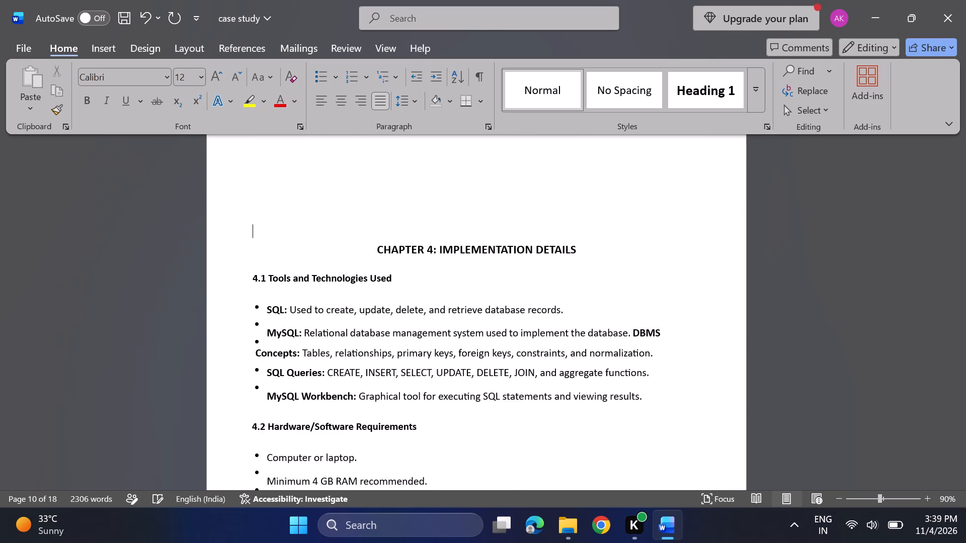
{"action": "key", "text": "BackSpace"}
{"action": "key", "text": "BackSpace"}
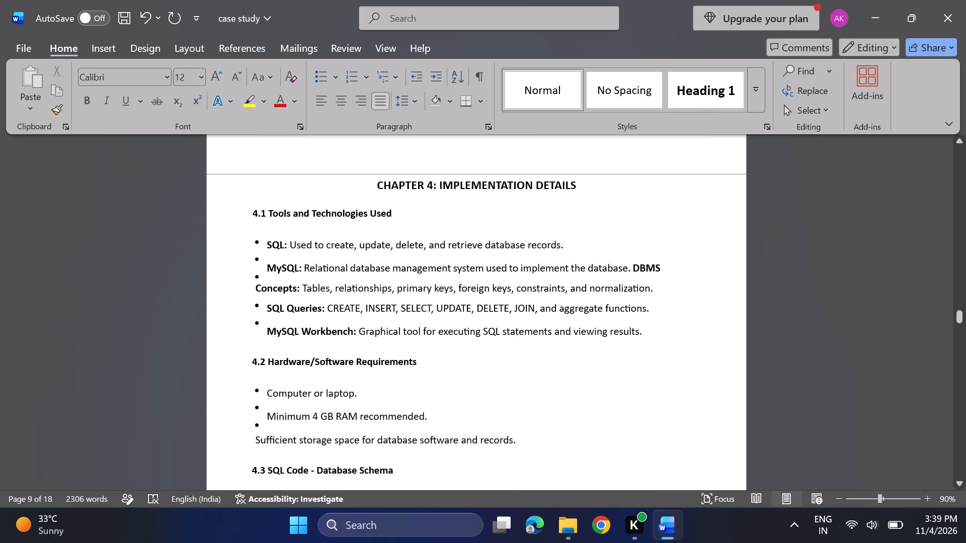
Apply 1.5 line spacing to Chapter 6 from the 6.1 Summary of Findings heading to the end of the chapter.
{"action": "scroll", "coordinate": [421, 422], "scroll_direction": "down", "scroll_amount": 2}
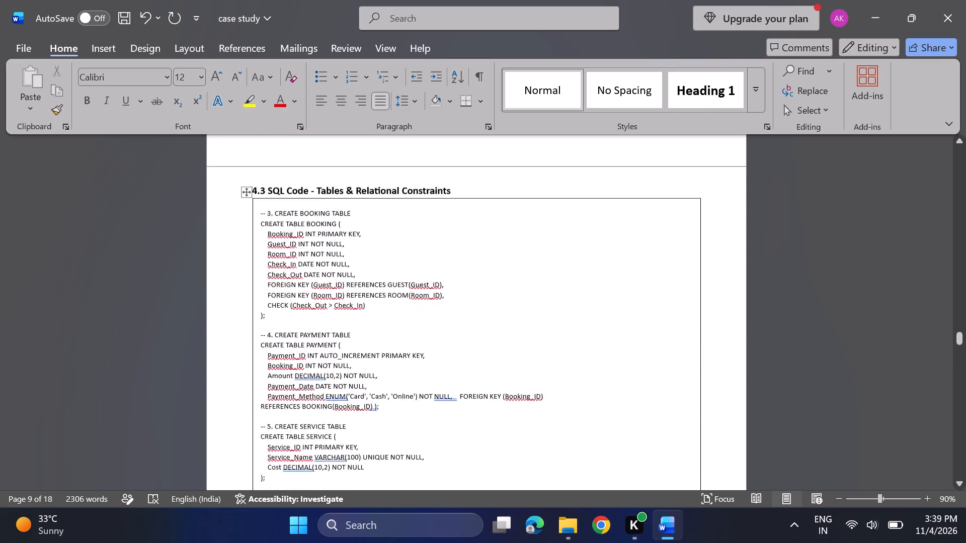
{"action": "scroll", "coordinate": [421, 422], "scroll_direction": "down", "scroll_amount": 2}
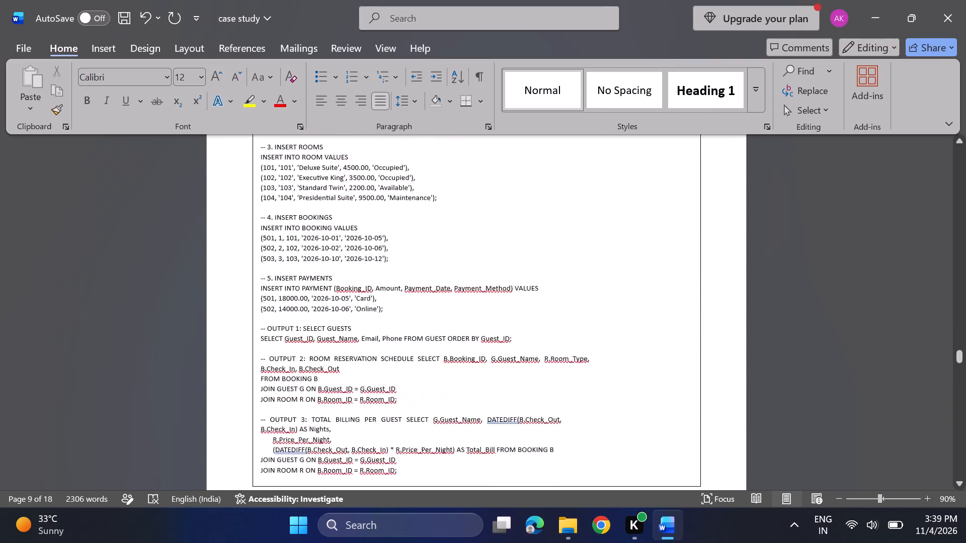
{"action": "scroll", "coordinate": [421, 422], "scroll_direction": "down", "scroll_amount": 3}
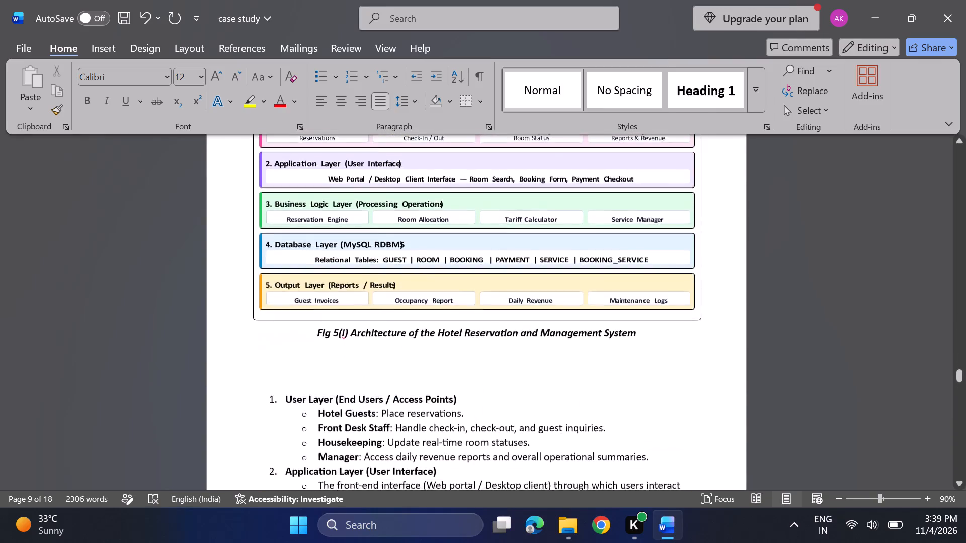
{"action": "scroll", "coordinate": [421, 422], "scroll_direction": "down", "scroll_amount": 2}
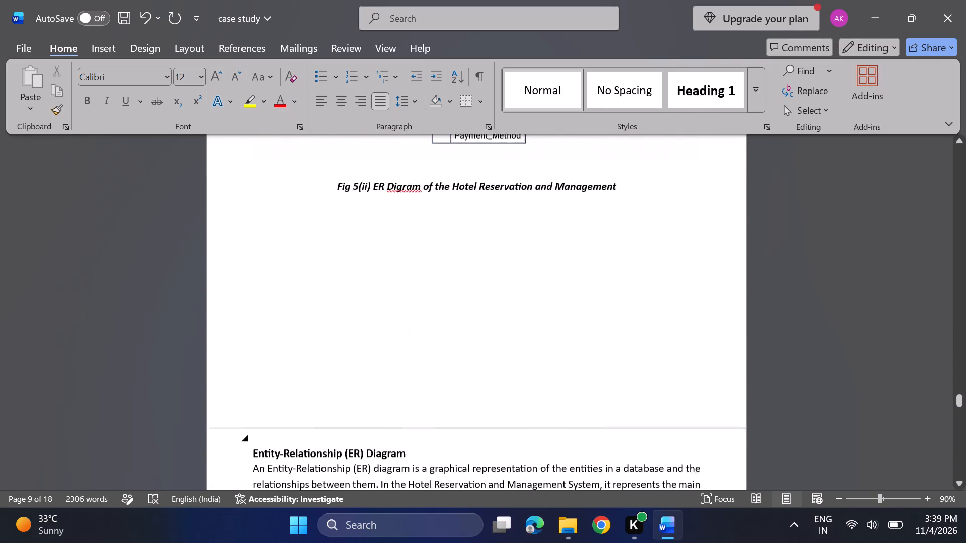
{"action": "scroll", "coordinate": [421, 422], "scroll_direction": "down", "scroll_amount": 2}
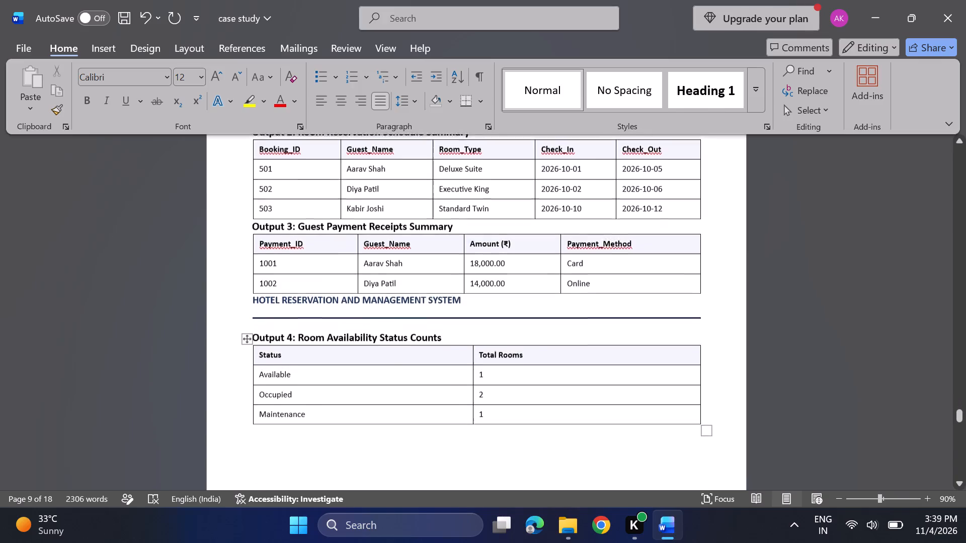
{"action": "scroll", "coordinate": [421, 422], "scroll_direction": "down", "scroll_amount": 1}
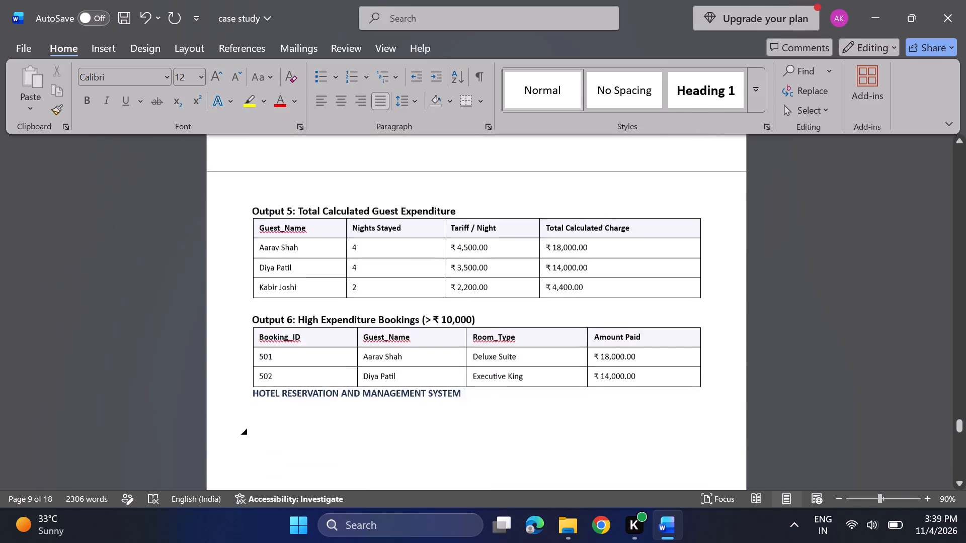
{"action": "scroll", "coordinate": [421, 422], "scroll_direction": "down", "scroll_amount": 2}
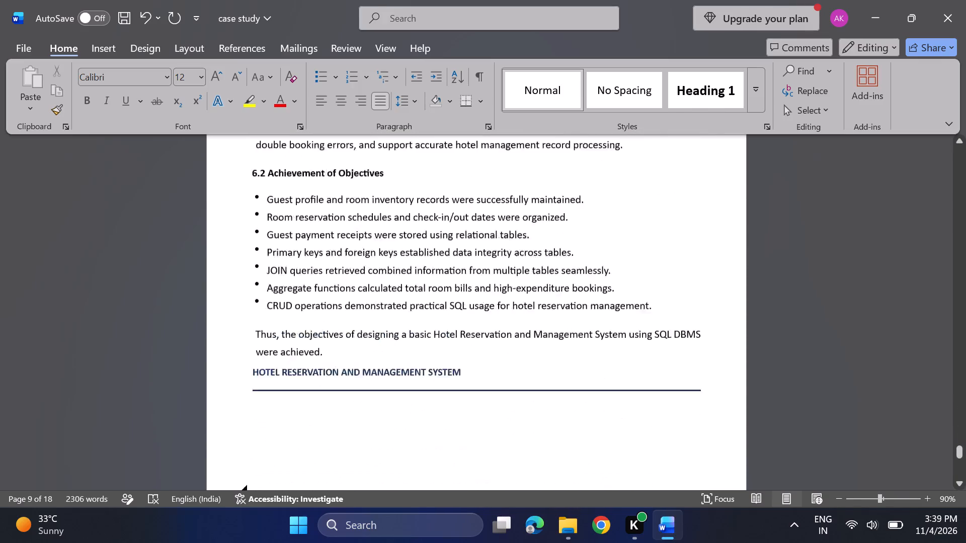
{"action": "scroll", "coordinate": [421, 422], "scroll_direction": "down", "scroll_amount": 1}
{"action": "left_click_drag", "start_coordinate": [354, 308], "coordinate": [296, 466]}
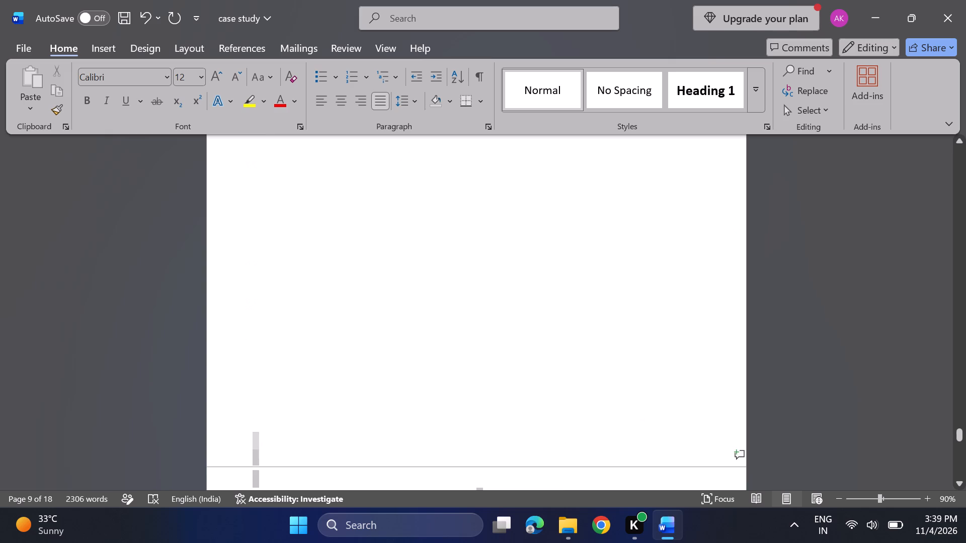
{"action": "left_click_drag", "start_coordinate": [296, 466], "coordinate": [245, 201]}
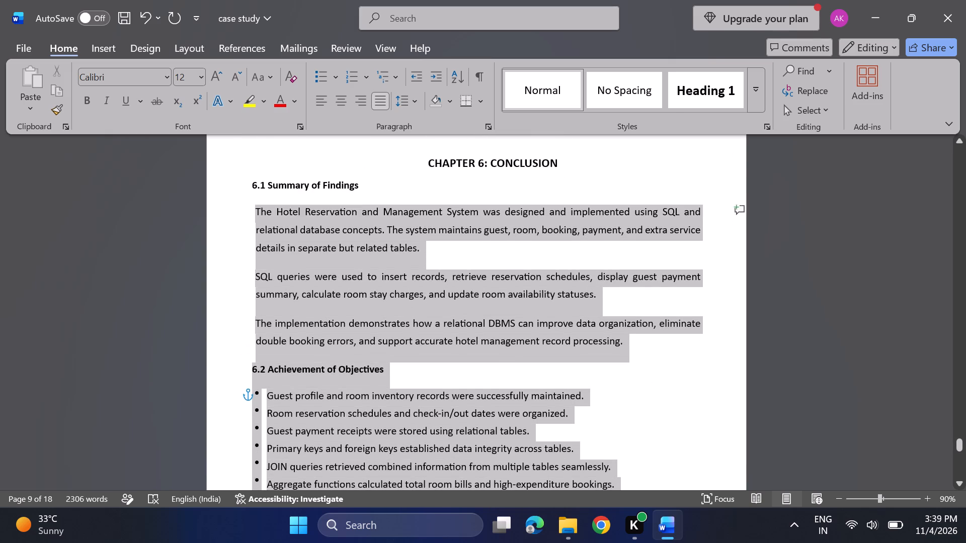
{"action": "left_click_drag", "start_coordinate": [245, 201], "coordinate": [244, 192]}
{"action": "left_click", "coordinate": [419, 103]}
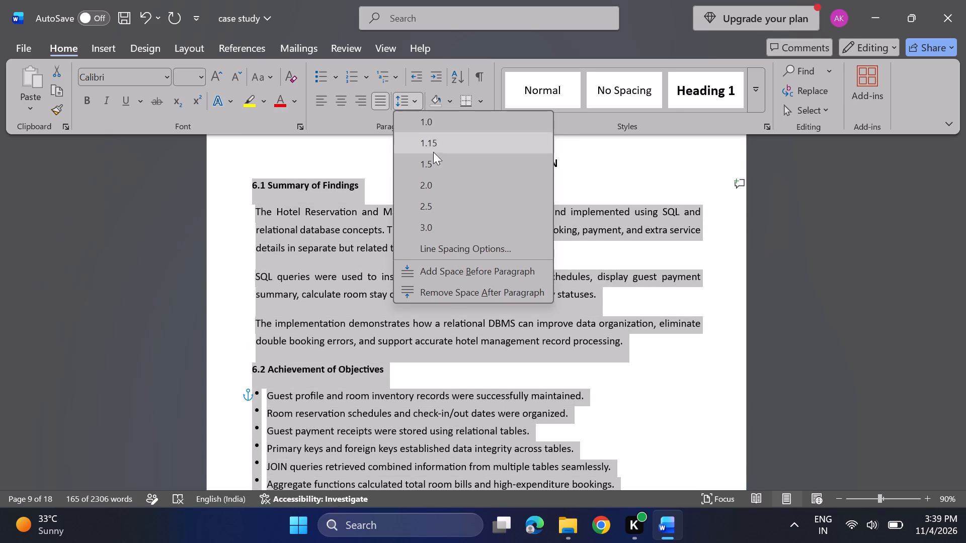
{"action": "left_click", "coordinate": [434, 154]}
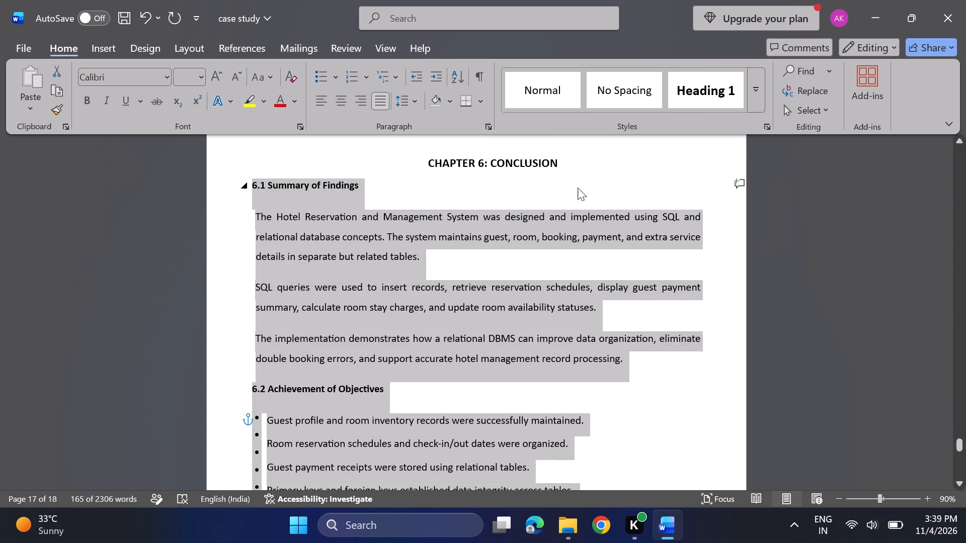
{"action": "left_click", "coordinate": [578, 188]}
Remove the empty lines above the Chapter 7: References heading and centre the heading.
{"action": "scroll", "coordinate": [578, 188], "scroll_direction": "down", "scroll_amount": 1}
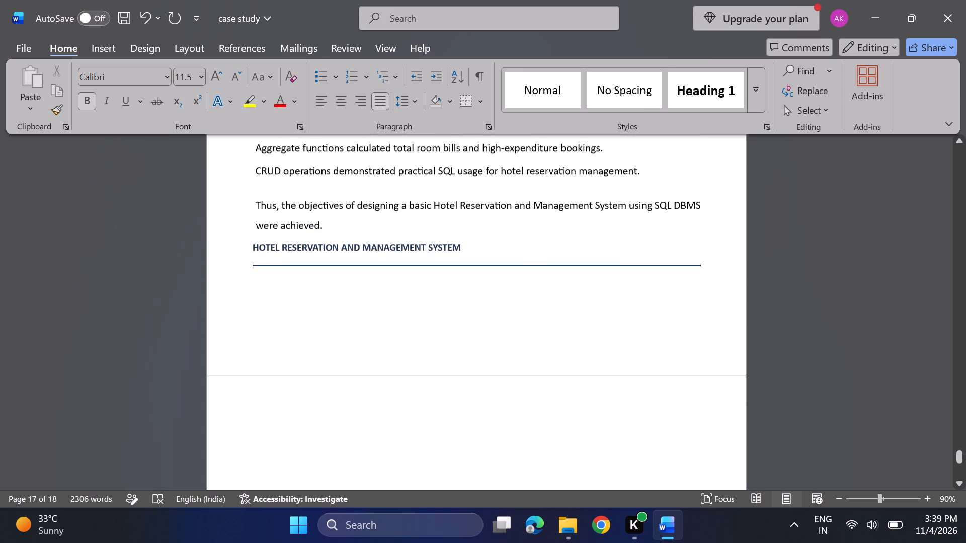
{"action": "scroll", "coordinate": [578, 188], "scroll_direction": "down", "scroll_amount": 1}
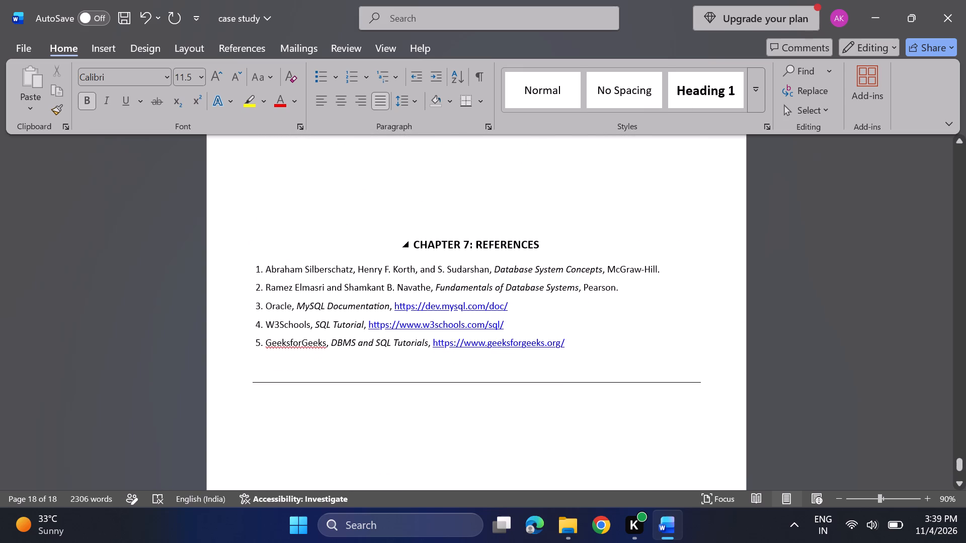
{"action": "left_click", "coordinate": [414, 243]}
{"action": "key", "text": "BackSpace"}
{"action": "key", "text": "BackSpace"}
{"action": "key", "text": "BackSpace"}
{"action": "key", "text": "BackSpace"}
{"action": "key", "text": "BackSpace"}
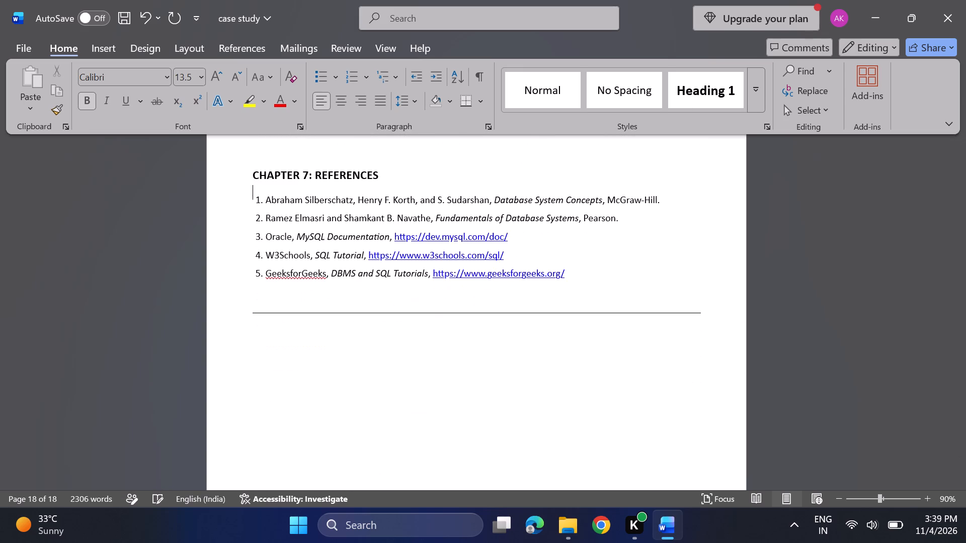
{"action": "key", "text": "BackSpace"}
{"action": "key", "text": "space"}
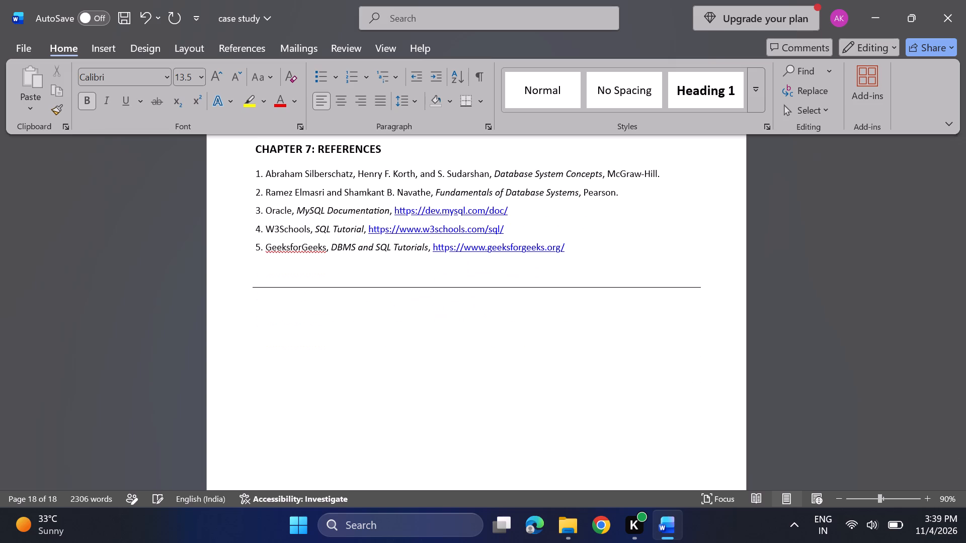
{"action": "left_click", "coordinate": [344, 106]}
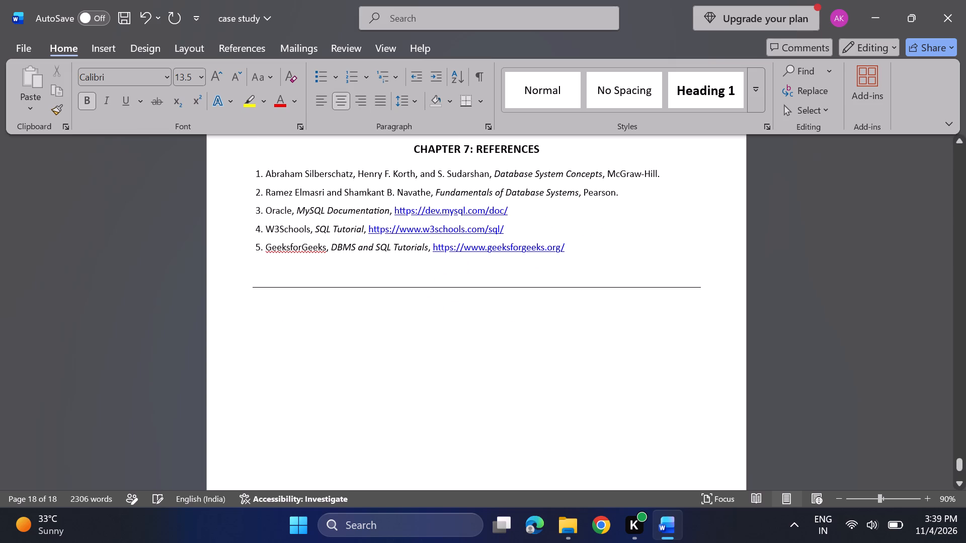
Apply 1.5 line spacing to the Chapter 7: References heading and its five numbered references.
{"action": "left_click_drag", "start_coordinate": [357, 259], "coordinate": [258, 167]}
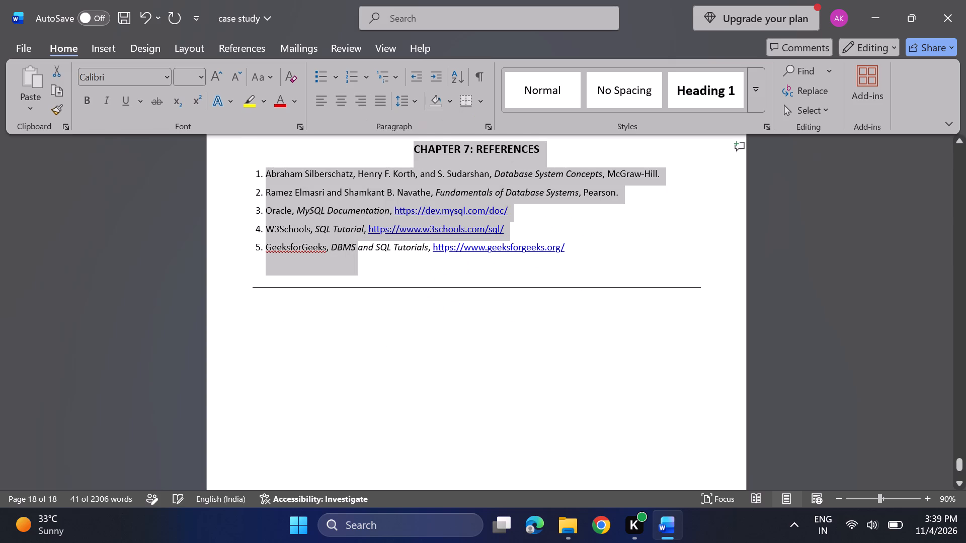
{"action": "left_click_drag", "start_coordinate": [569, 253], "coordinate": [220, 151]}
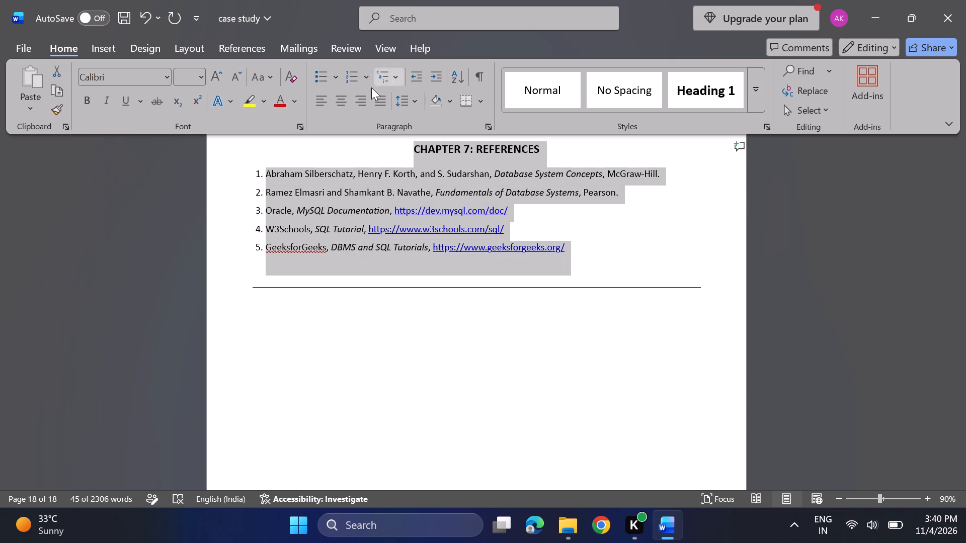
{"action": "left_click", "coordinate": [418, 102]}
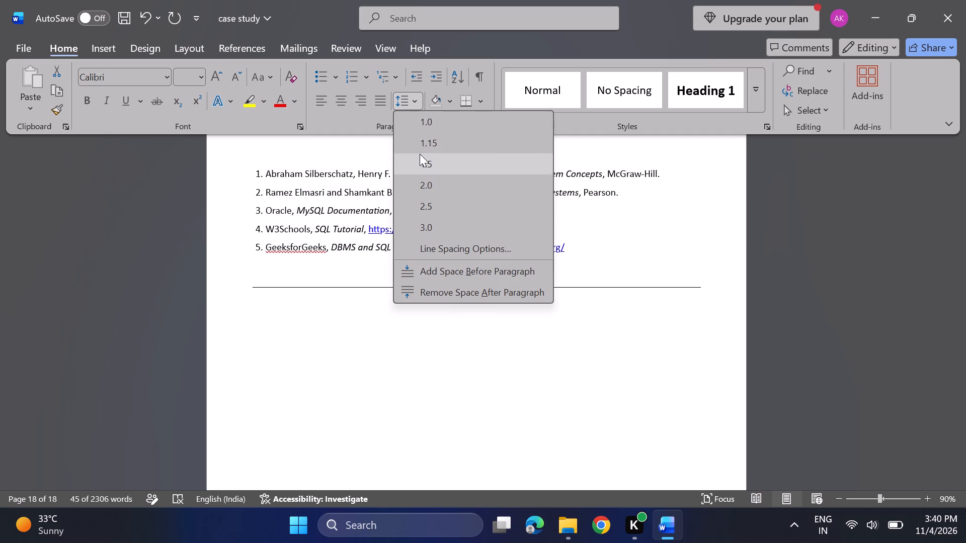
{"action": "left_click", "coordinate": [420, 154]}
{"action": "left_click", "coordinate": [521, 335]}
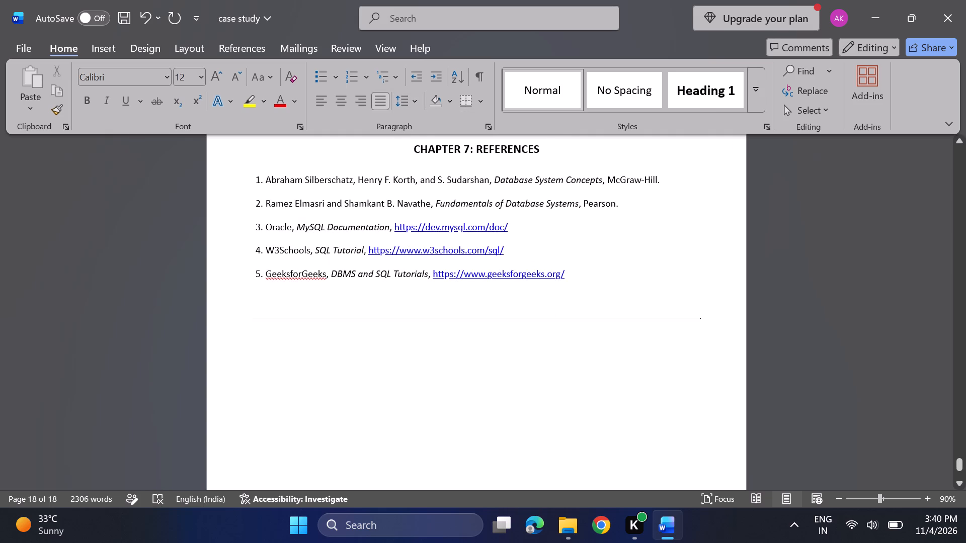
Review the report's layout and numbering from Chapter 7 back through the earlier chapters and Abstract to the List of Tables.
{"action": "scroll", "coordinate": [521, 335], "scroll_direction": "up", "scroll_amount": 3}
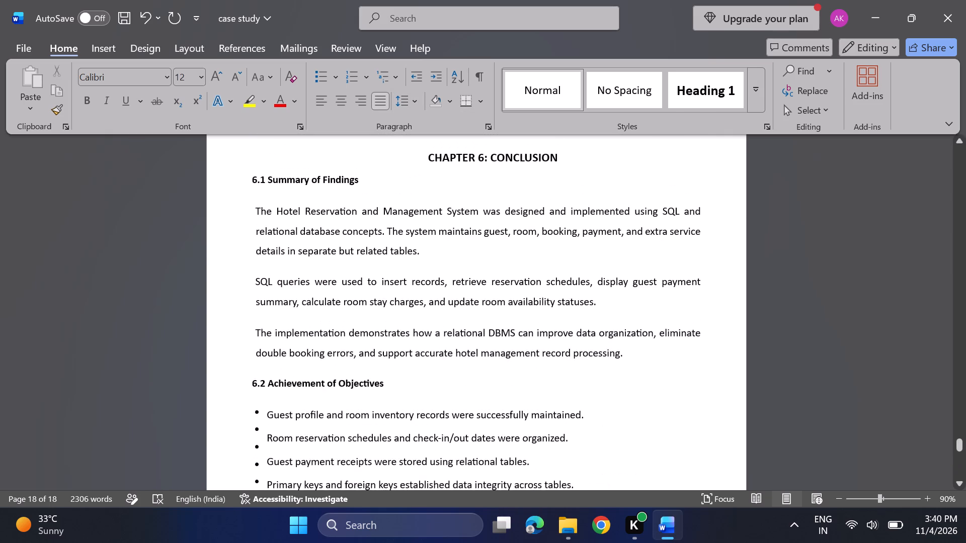
{"action": "scroll", "coordinate": [521, 335], "scroll_direction": "up", "scroll_amount": 1}
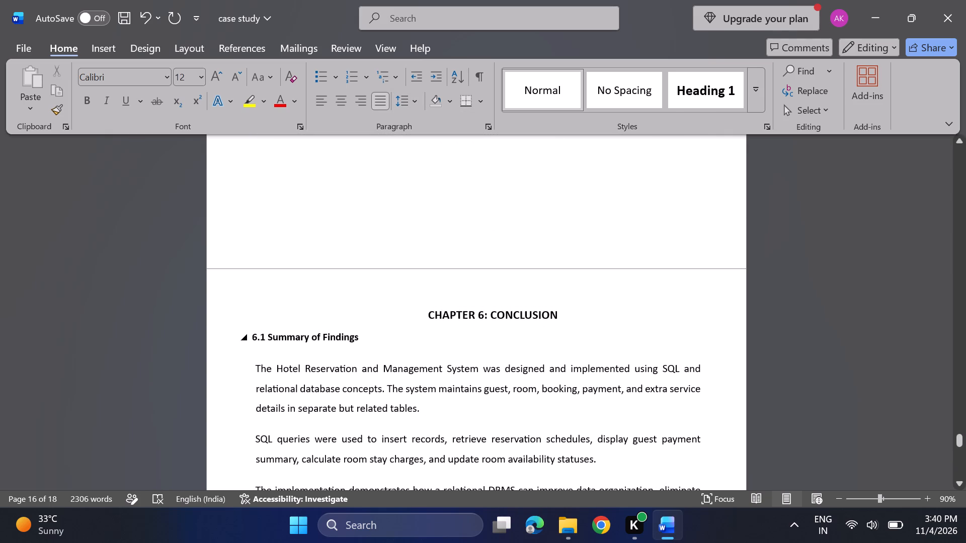
{"action": "scroll", "coordinate": [521, 335], "scroll_direction": "up", "scroll_amount": 1}
{"action": "scroll", "coordinate": [521, 335], "scroll_direction": "down", "scroll_amount": 1}
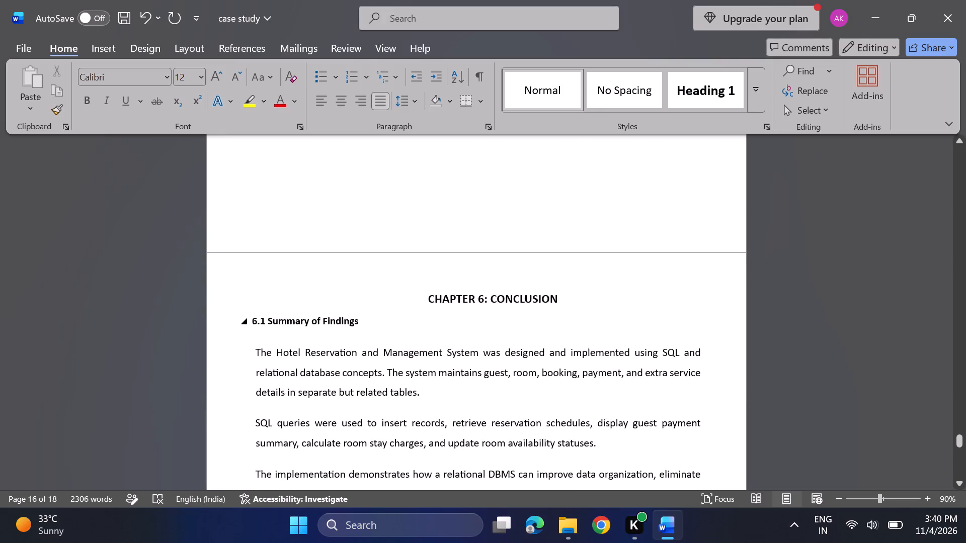
{"action": "scroll", "coordinate": [445, 375], "scroll_direction": "up", "scroll_amount": 2}
{"action": "scroll", "coordinate": [445, 375], "scroll_direction": "down", "scroll_amount": 1}
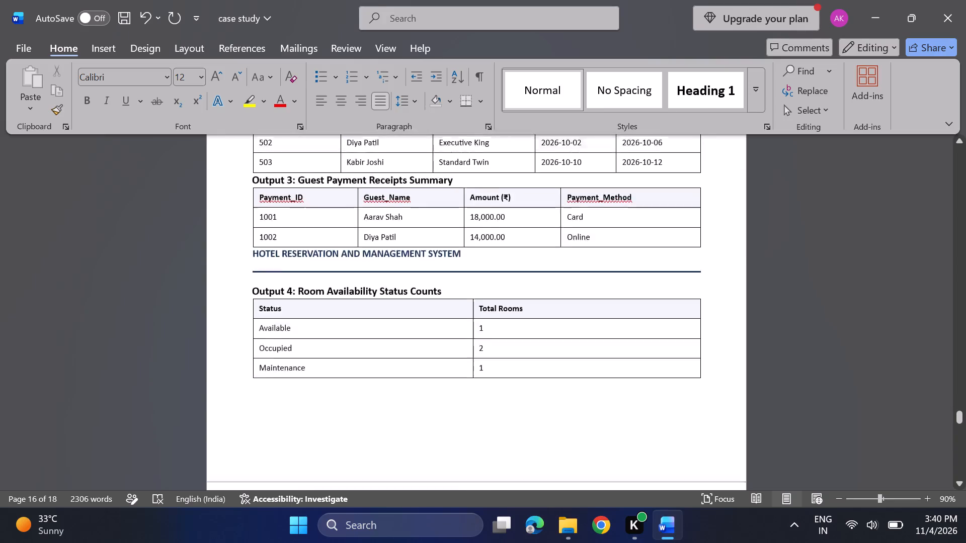
{"action": "scroll", "coordinate": [445, 375], "scroll_direction": "down", "scroll_amount": 4}
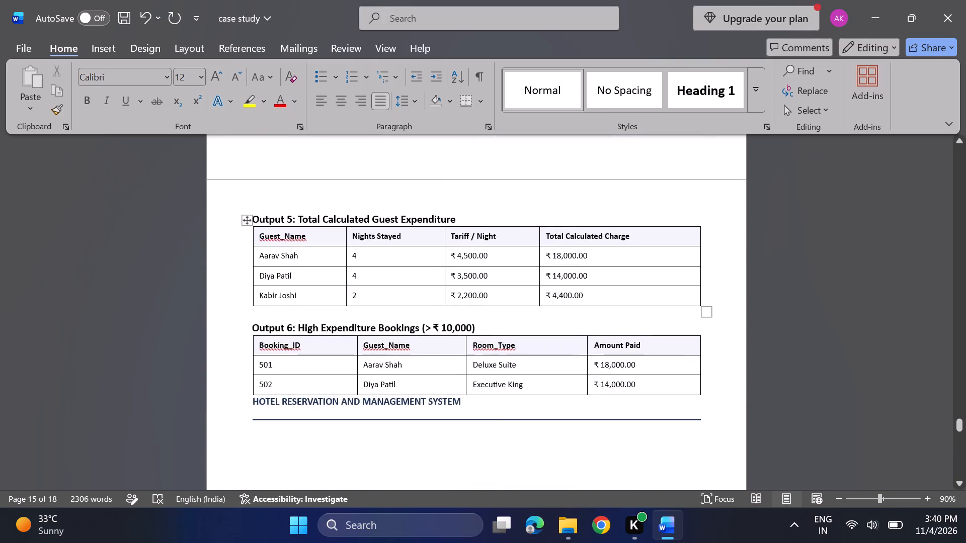
{"action": "scroll", "coordinate": [445, 375], "scroll_direction": "down", "scroll_amount": 1}
{"action": "scroll", "coordinate": [445, 375], "scroll_direction": "up", "scroll_amount": 2}
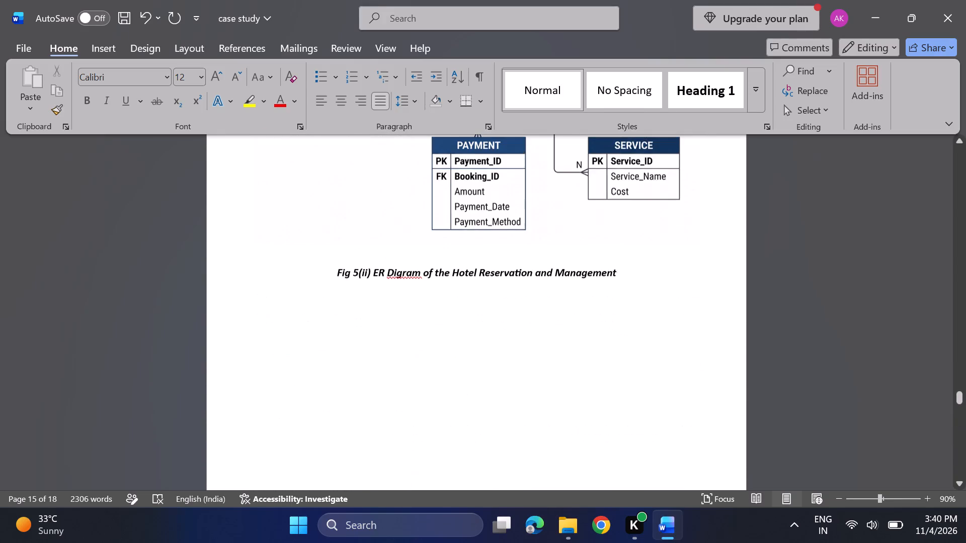
{"action": "scroll", "coordinate": [445, 375], "scroll_direction": "up", "scroll_amount": 3}
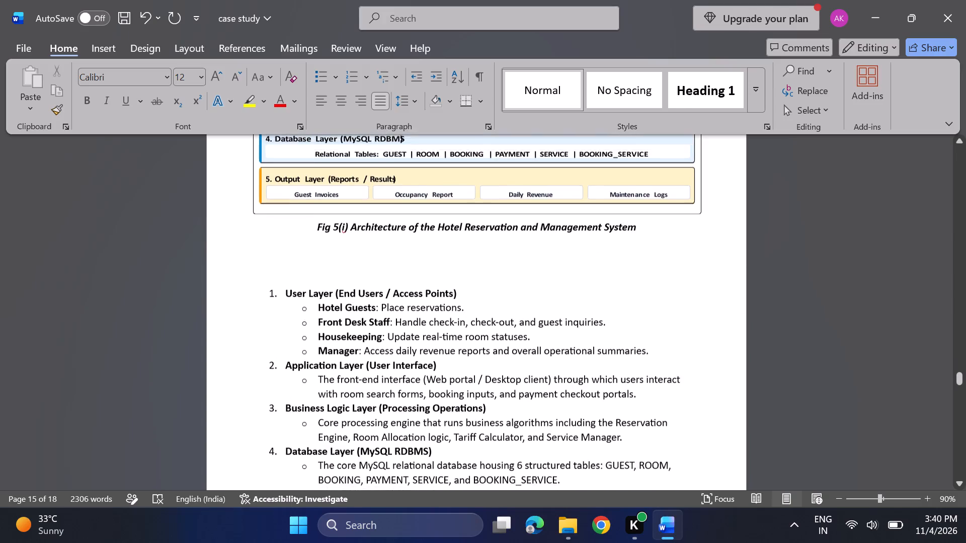
{"action": "scroll", "coordinate": [445, 375], "scroll_direction": "up", "scroll_amount": 4}
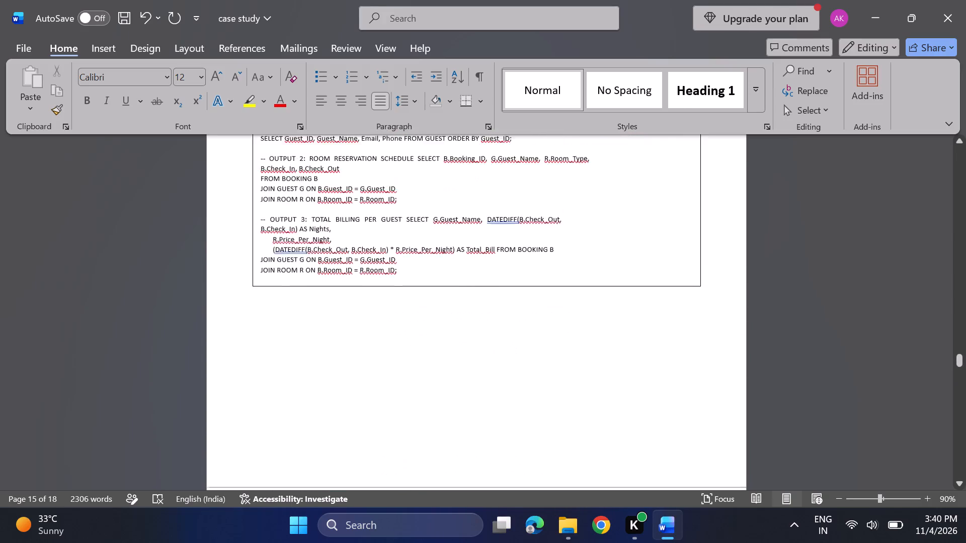
{"action": "scroll", "coordinate": [445, 375], "scroll_direction": "up", "scroll_amount": 3}
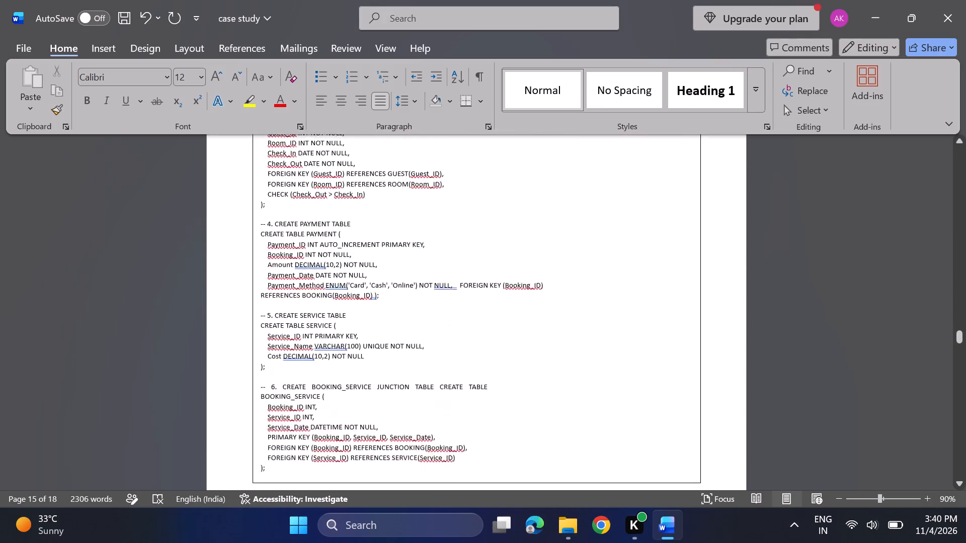
{"action": "scroll", "coordinate": [445, 375], "scroll_direction": "up", "scroll_amount": 2}
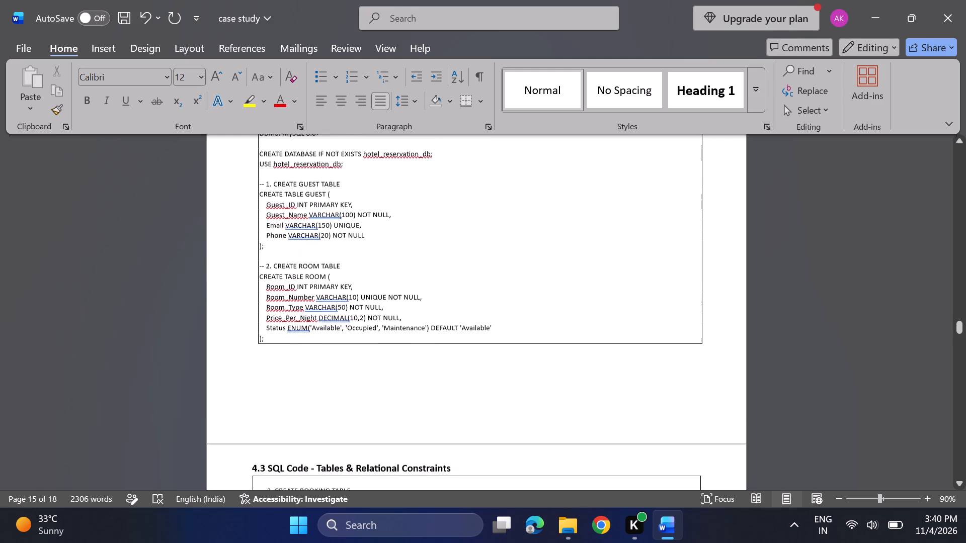
{"action": "scroll", "coordinate": [445, 375], "scroll_direction": "up", "scroll_amount": 1}
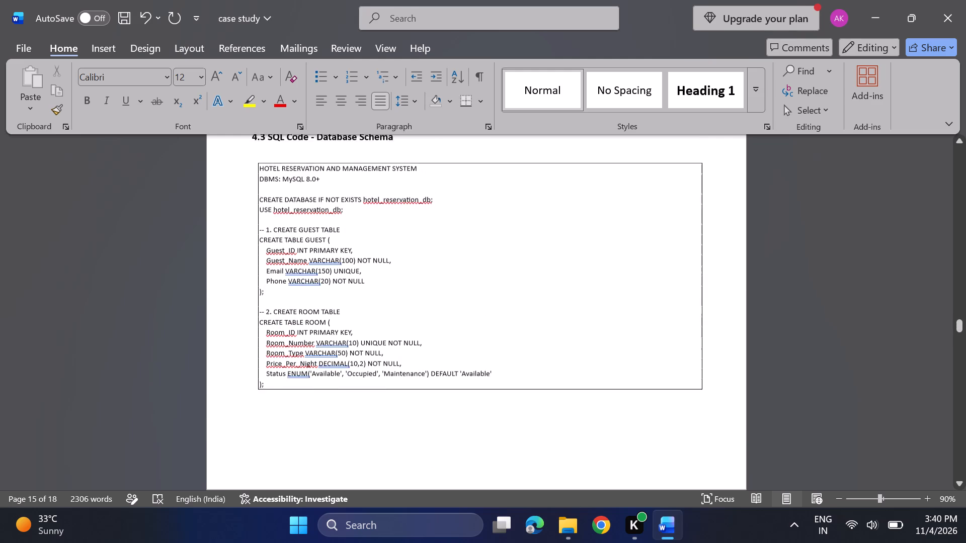
{"action": "scroll", "coordinate": [445, 375], "scroll_direction": "up", "scroll_amount": 3}
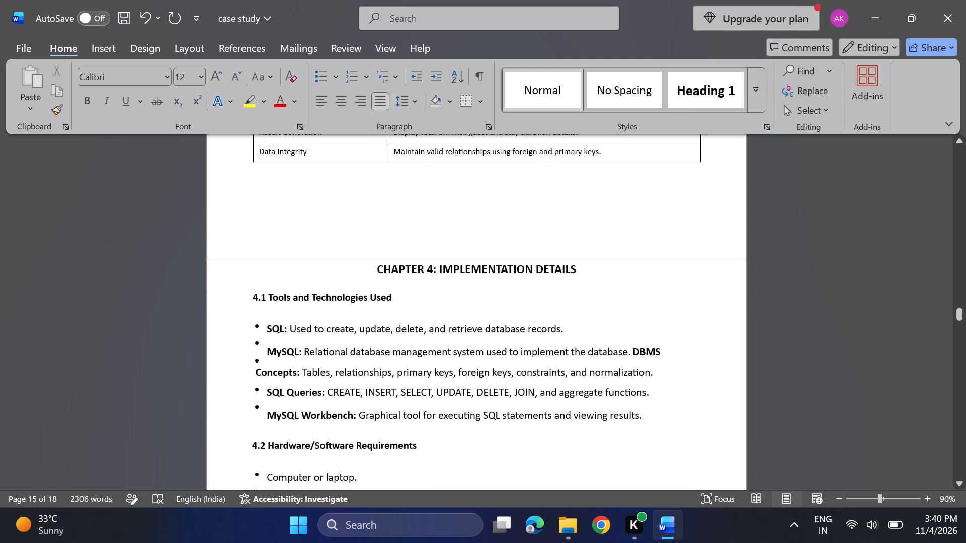
{"action": "scroll", "coordinate": [445, 375], "scroll_direction": "up", "scroll_amount": 4}
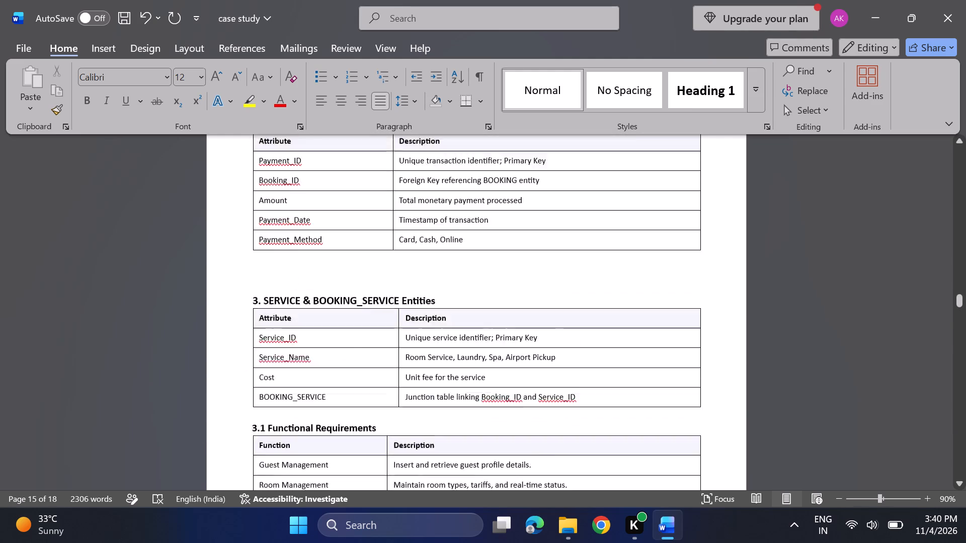
{"action": "scroll", "coordinate": [445, 375], "scroll_direction": "up", "scroll_amount": 3}
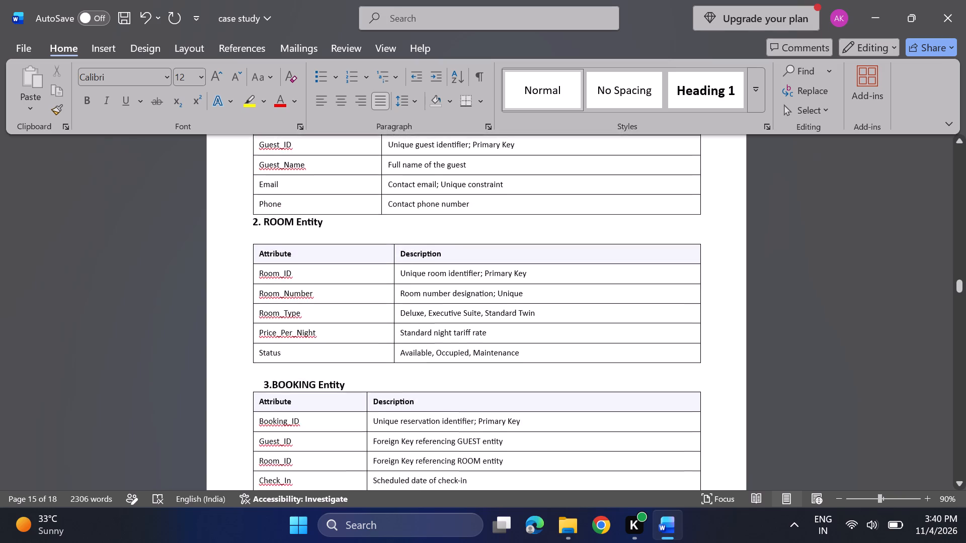
{"action": "scroll", "coordinate": [445, 375], "scroll_direction": "up", "scroll_amount": 2}
{"action": "right_click", "coordinate": [445, 375]}
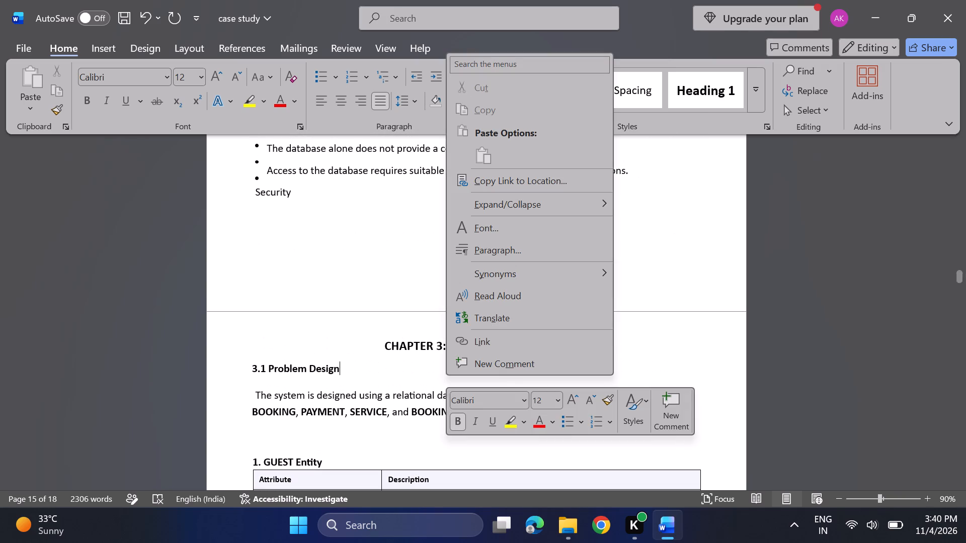
{"action": "left_click", "coordinate": [403, 348]}
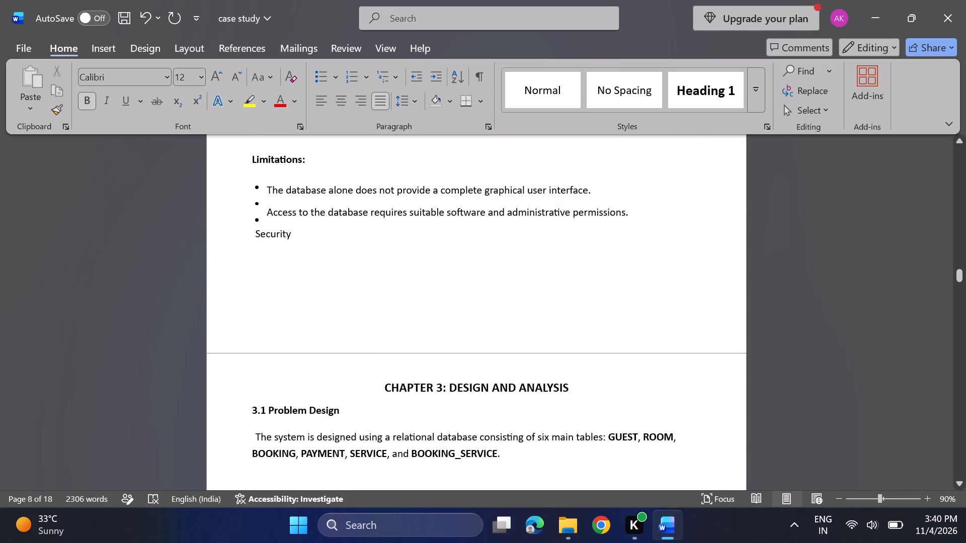
{"action": "scroll", "coordinate": [445, 306], "scroll_direction": "up", "scroll_amount": 2}
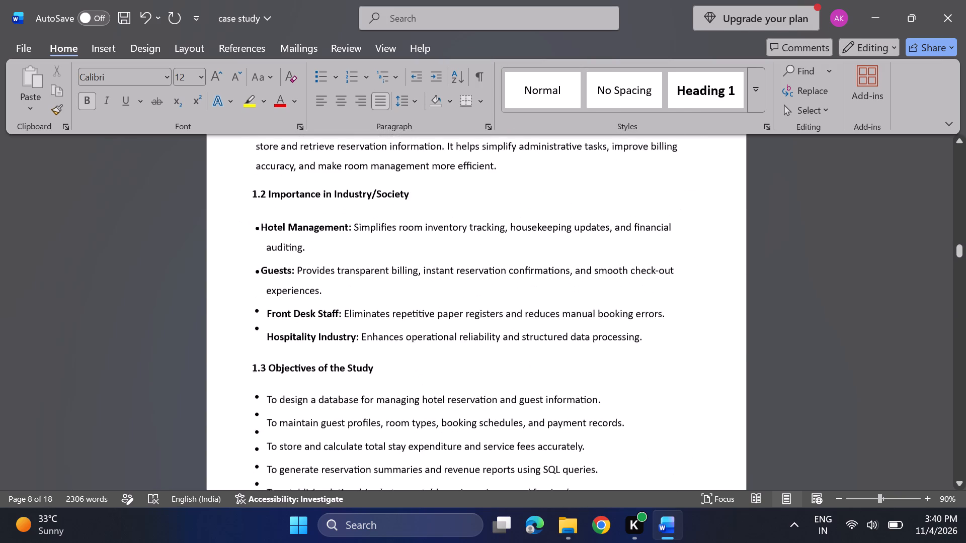
{"action": "scroll", "coordinate": [445, 306], "scroll_direction": "up", "scroll_amount": 4}
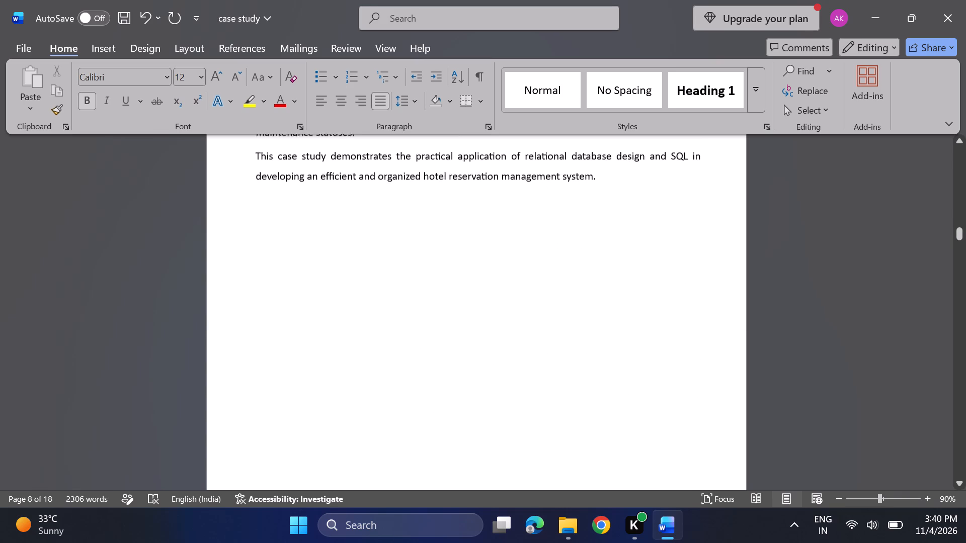
{"action": "scroll", "coordinate": [445, 306], "scroll_direction": "up", "scroll_amount": 3}
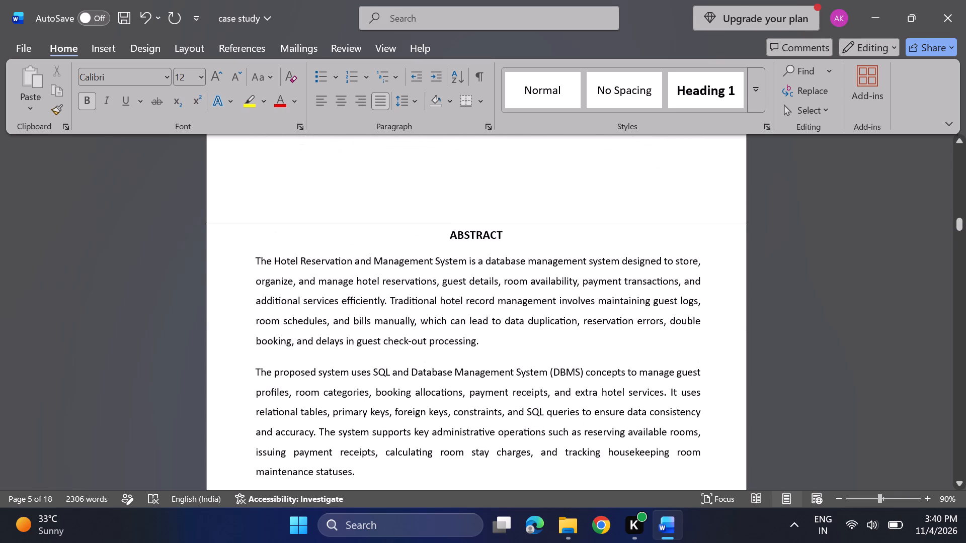
{"action": "scroll", "coordinate": [445, 306], "scroll_direction": "up", "scroll_amount": 3}
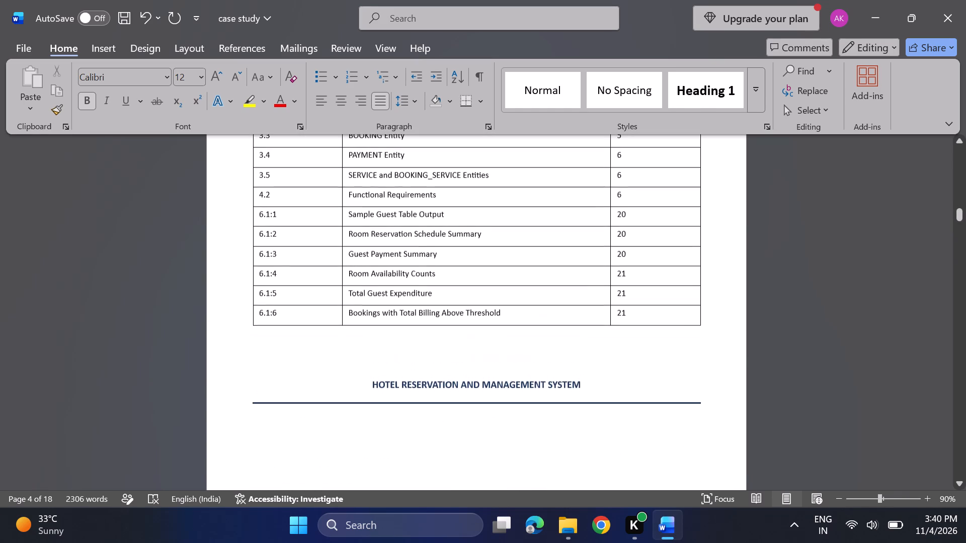
{"action": "scroll", "coordinate": [445, 306], "scroll_direction": "up", "scroll_amount": 1}
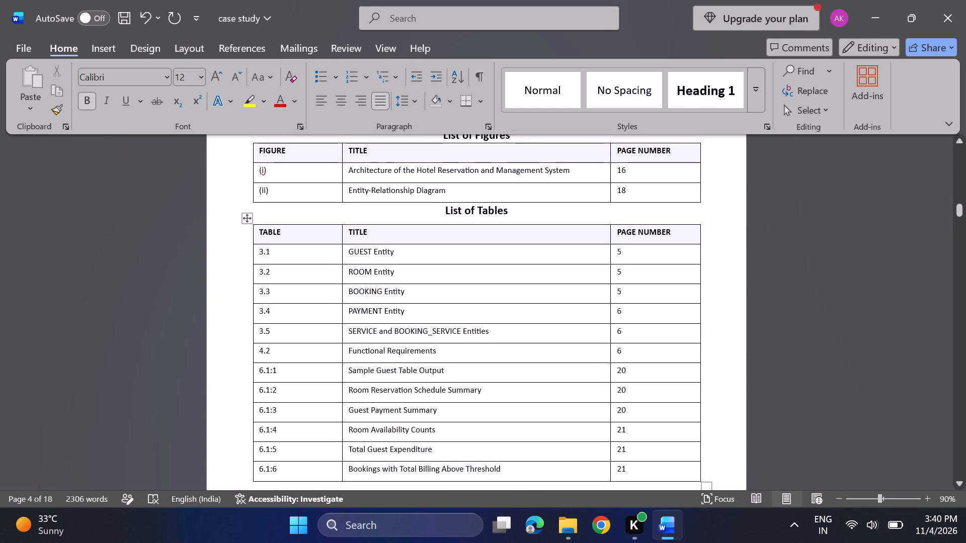
Renumber the five entity tables in the List of Tables, GUEST through SERVICE and BOOKING_SERVICE, as 2.1 to 2.5.
{"action": "left_click", "coordinate": [266, 255]}
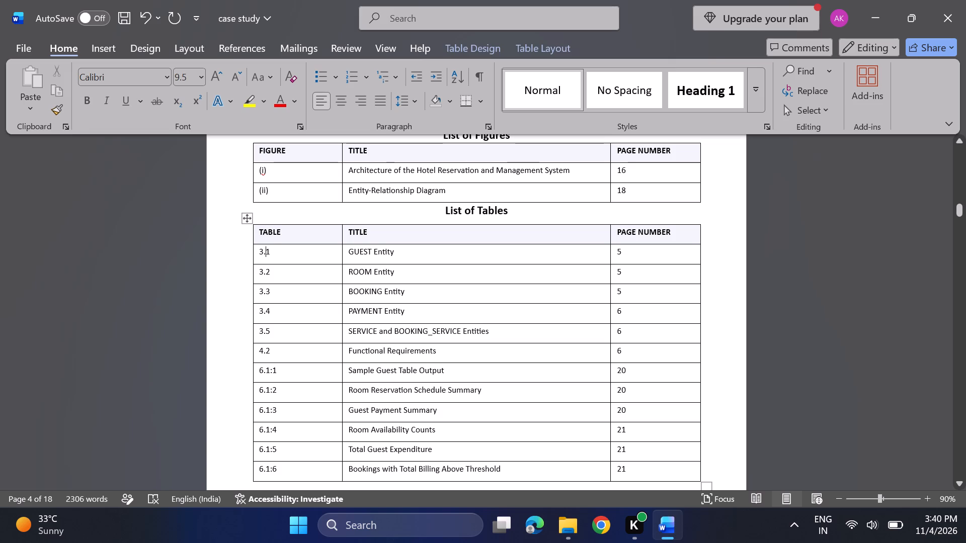
{"action": "key", "text": "Left"}
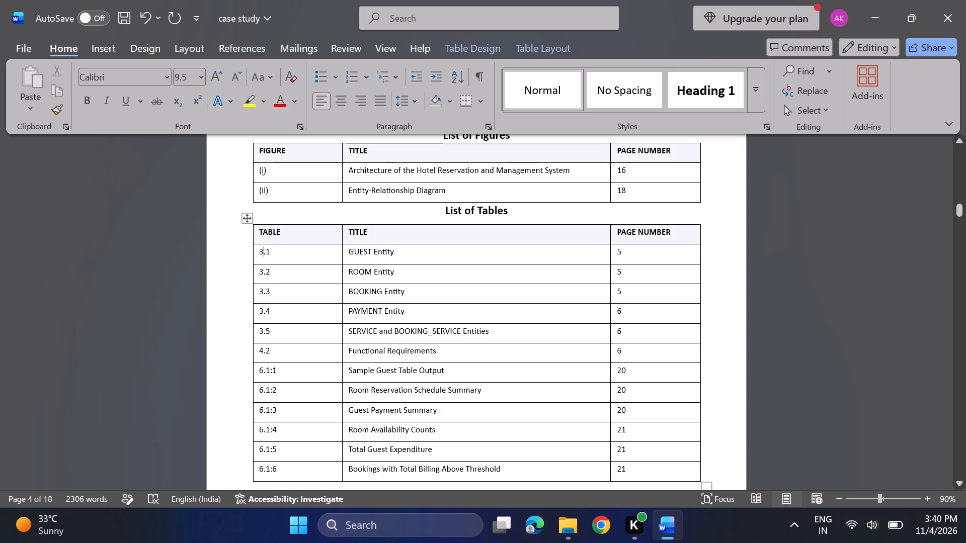
{"action": "left_click", "coordinate": [262, 331]}
{"action": "key", "text": "BackSpace"}
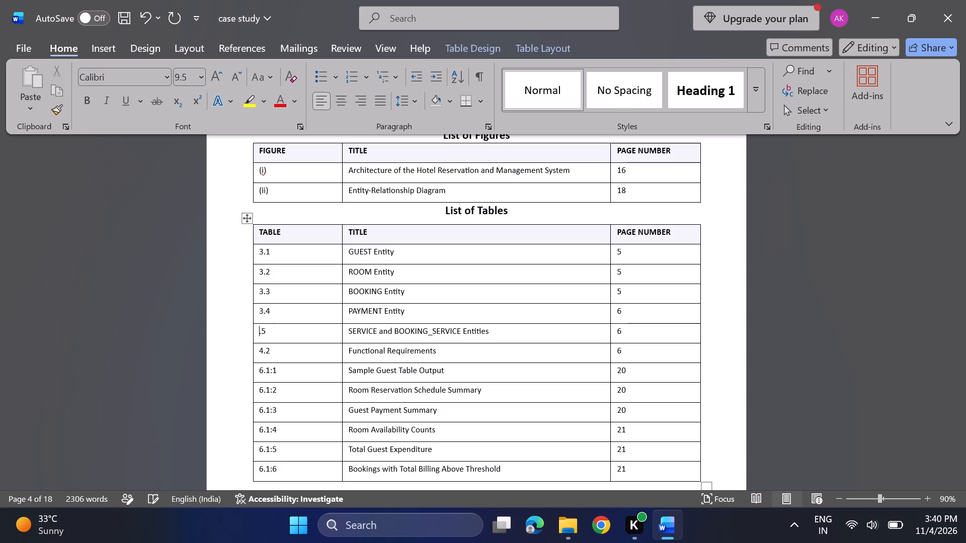
{"action": "key", "text": "2"}
{"action": "key", "text": "Up"}
{"action": "key", "text": "BackSpace"}
{"action": "key", "text": "2"}
{"action": "key", "text": "Up"}
{"action": "key", "text": "BackSpace"}
{"action": "key", "text": "2"}
{"action": "key", "text": "Up"}
{"action": "key", "text": "BackSpace"}
{"action": "key", "text": "2"}
{"action": "key", "text": "Up"}
{"action": "key", "text": "BackSpace"}
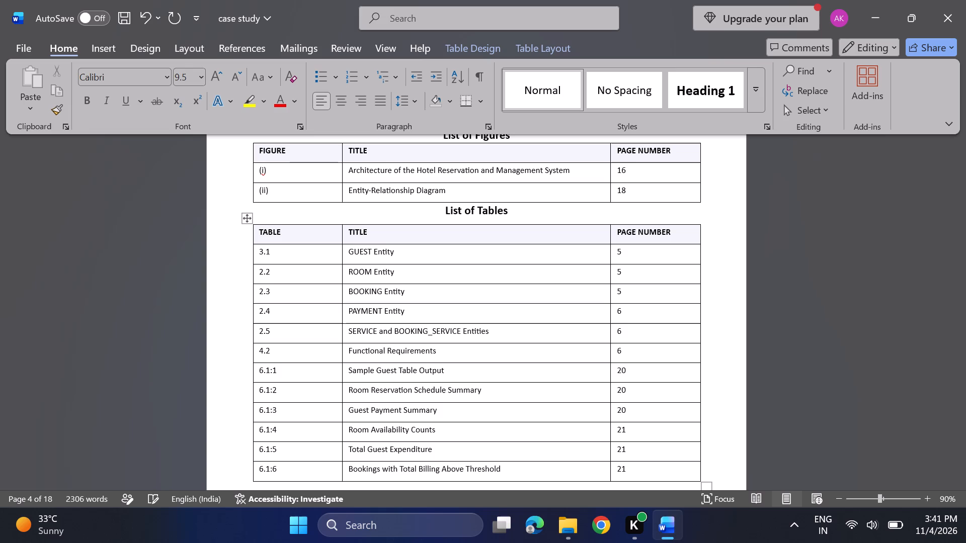
{"action": "key", "text": "2"}
{"action": "right_click", "coordinate": [262, 331]}
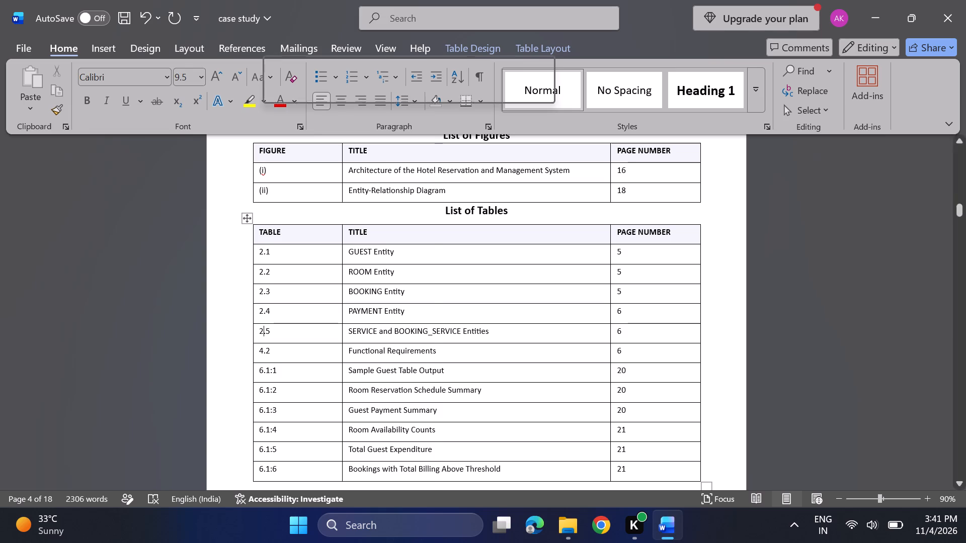
{"action": "left_click", "coordinate": [216, 388]}
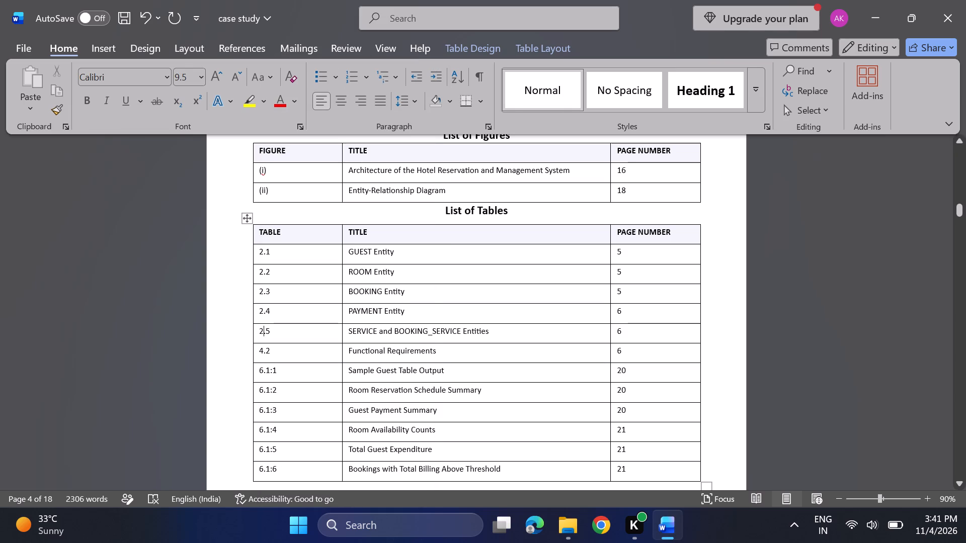
Change the Functional Requirements entry's table number to 3.2 in the List of Tables.
{"action": "left_click", "coordinate": [261, 353]}
{"action": "key", "text": "Right"}
{"action": "key", "text": "BackSpace"}
{"action": "key", "text": "3"}
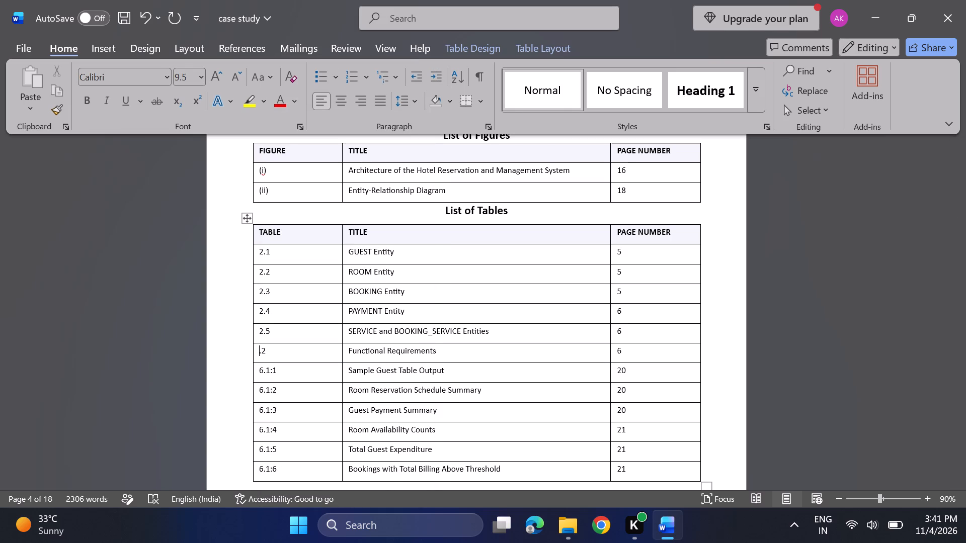
Renumber the last six List of Tables entries, from Sample Guest Table Output to Bookings with Total Billing Above Threshold, as 5.1:1 to 5.1:6.
{"action": "key", "text": "Down"}
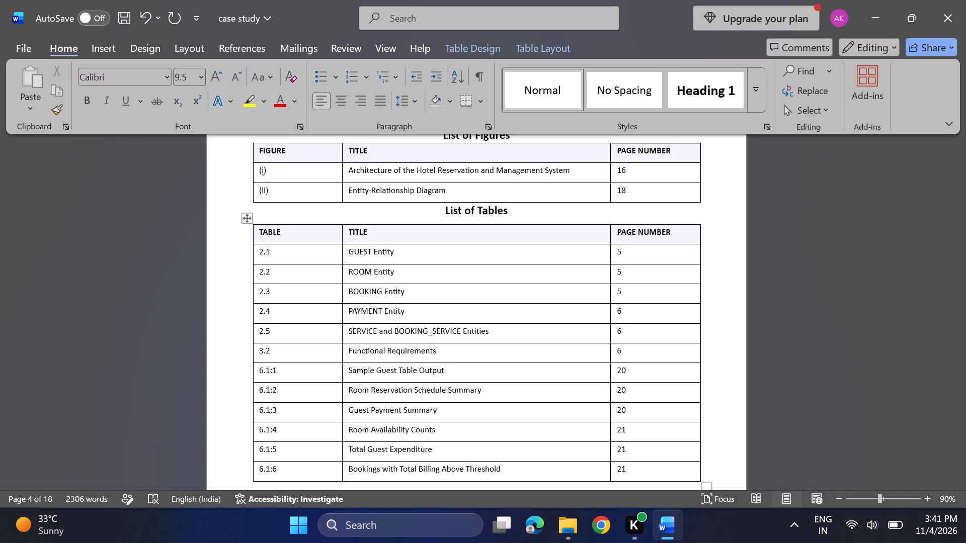
{"action": "key", "text": "BackSpace"}
{"action": "key", "text": "5"}
{"action": "key", "text": "Down"}
{"action": "key", "text": "BackSpace"}
{"action": "key", "text": "5"}
{"action": "key", "text": "Down"}
{"action": "key", "text": "BackSpace"}
{"action": "key", "text": "5"}
{"action": "key", "text": "Down"}
{"action": "key", "text": "BackSpace"}
{"action": "key", "text": "5"}
{"action": "key", "text": "Down"}
{"action": "key", "text": "BackSpace"}
{"action": "key", "text": "5"}
{"action": "key", "text": "Down"}
{"action": "key", "text": "BackSpace"}
{"action": "key", "text": "5"}
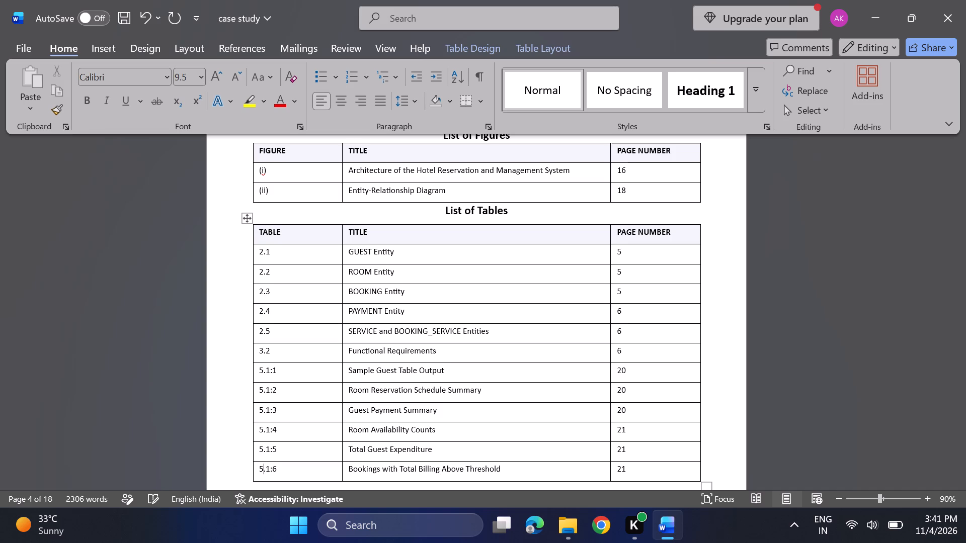
Replace "complex problem" with "case study" in the Certificate page's sentence about partial fulfillment of the degree.
{"action": "scroll", "coordinate": [261, 353], "scroll_direction": "down", "scroll_amount": 1}
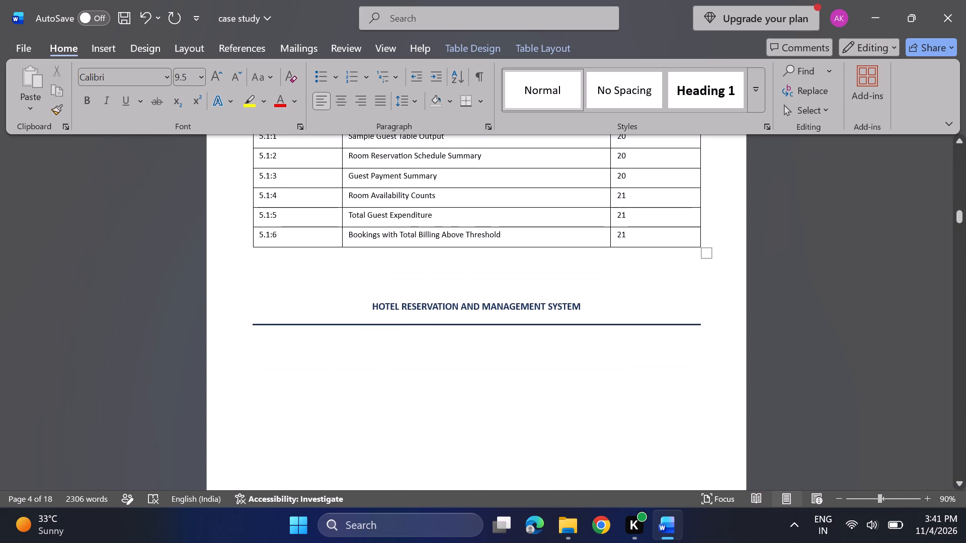
{"action": "scroll", "coordinate": [261, 353], "scroll_direction": "up", "scroll_amount": 2}
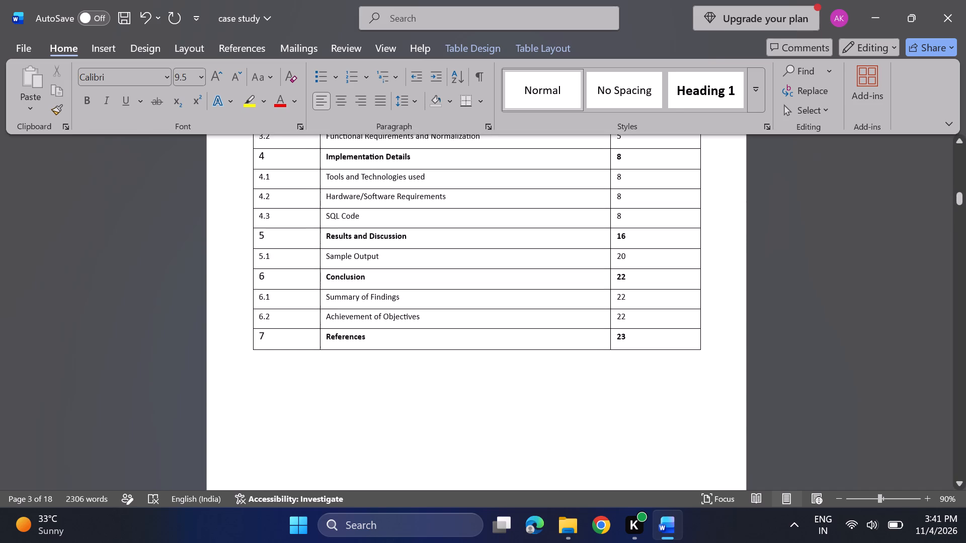
{"action": "scroll", "coordinate": [261, 353], "scroll_direction": "up", "scroll_amount": 2}
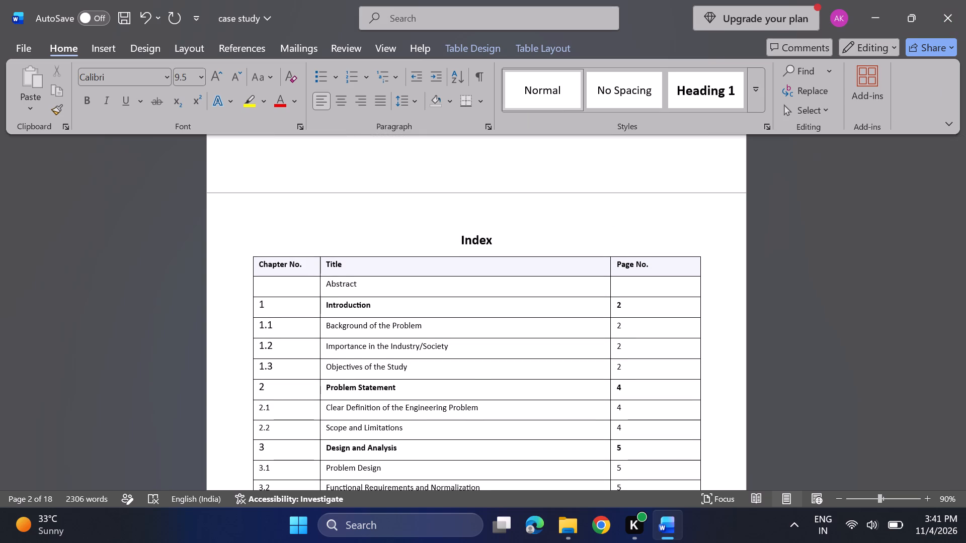
{"action": "scroll", "coordinate": [801, 248], "scroll_direction": "up", "scroll_amount": 2}
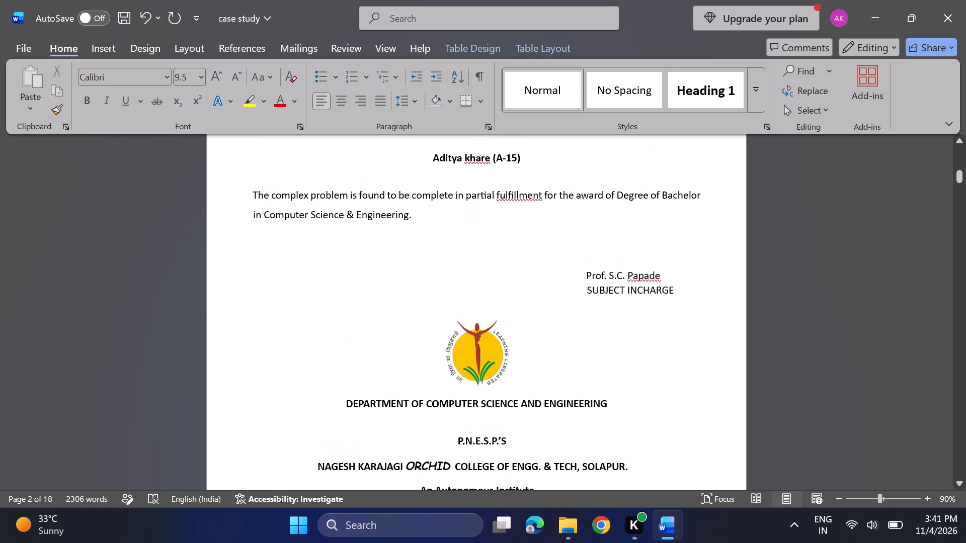
{"action": "left_click", "coordinate": [351, 196]}
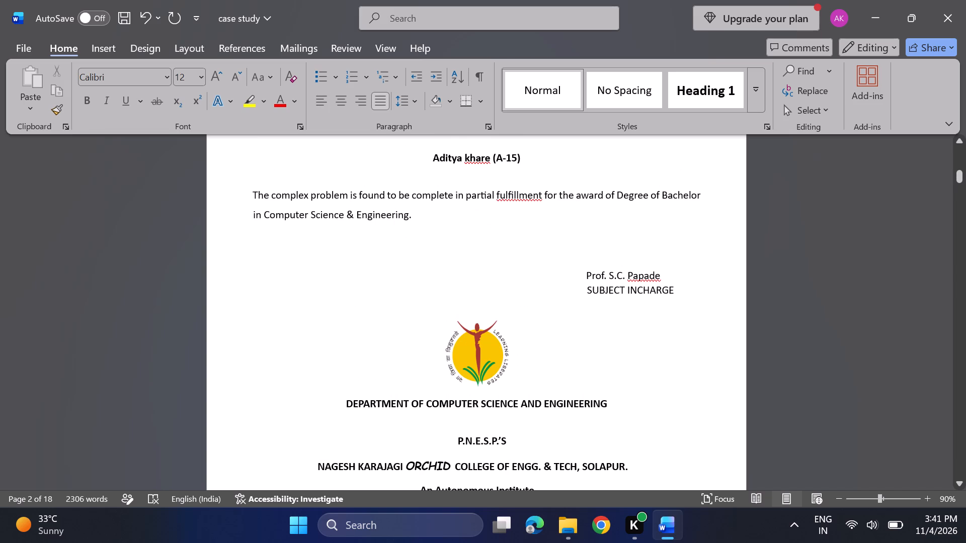
{"action": "key", "text": "BackSpace"}
{"action": "key", "text": "BackSpace"}
{"action": "key", "text": "BackSpace"}
{"action": "key", "text": "BackSpace"}
{"action": "key", "text": "BackSpace"}
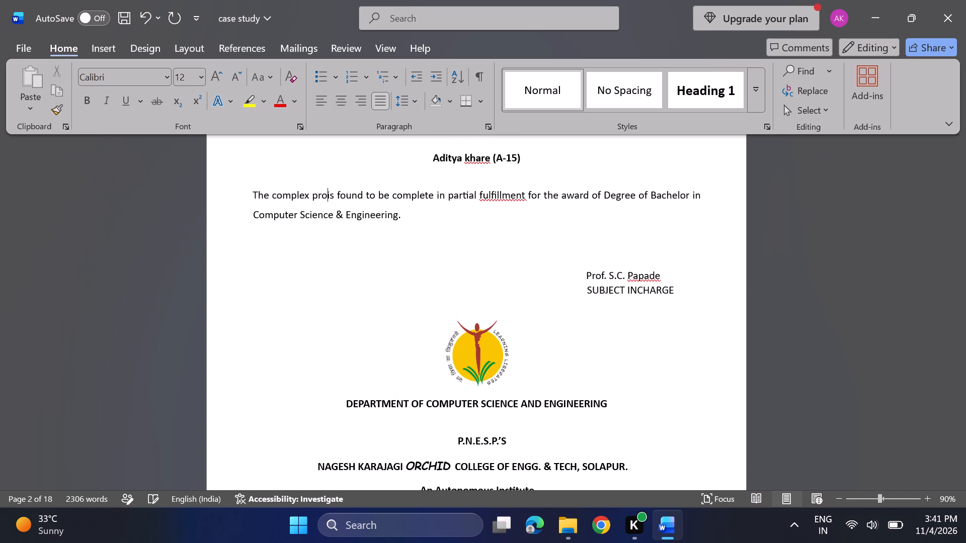
{"action": "key", "text": "BackSpace"}
{"action": "key", "text": "BackSpace"}
{"action": "key", "text": "BackSpace"}
{"action": "key", "text": "BackSpace"}
{"action": "key", "text": "BackSpace"}
{"action": "key", "text": "BackSpace"}
{"action": "key", "text": "BackSpace"}
{"action": "key", "text": "BackSpace"}
{"action": "key", "text": "BackSpace"}
{"action": "key", "text": "BackSpace"}
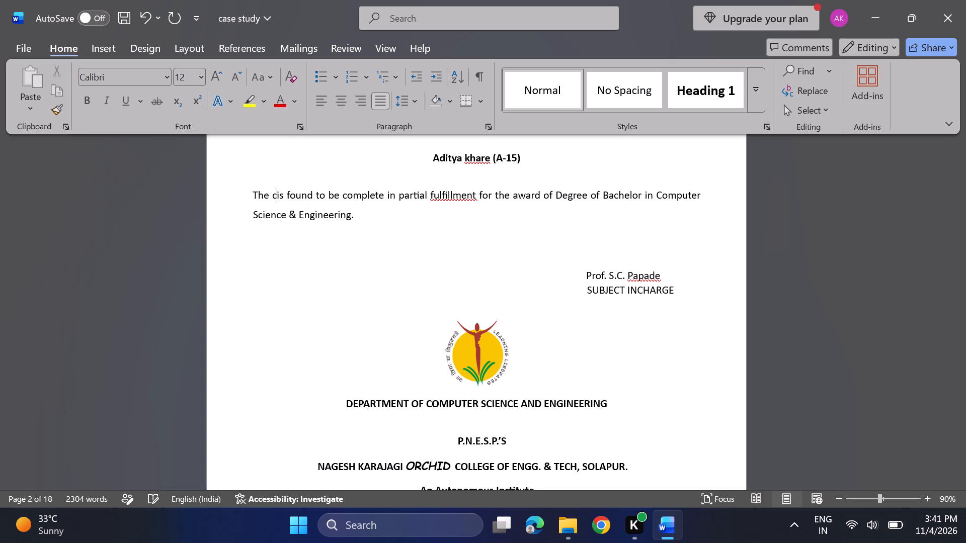
{"action": "key", "text": "s"}
{"action": "key", "text": "a"}
{"action": "type", "text": "se study"}
{"action": "key", "text": "space"}
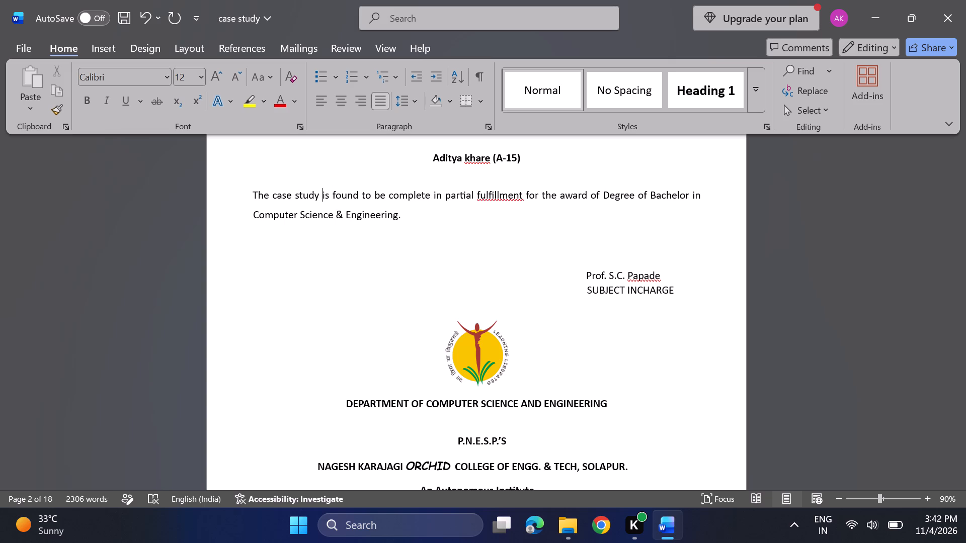
Review the Certificate page, the Index and the cover page for remaining wording or layout issues.
{"action": "scroll", "coordinate": [480, 268], "scroll_direction": "down", "scroll_amount": 1}
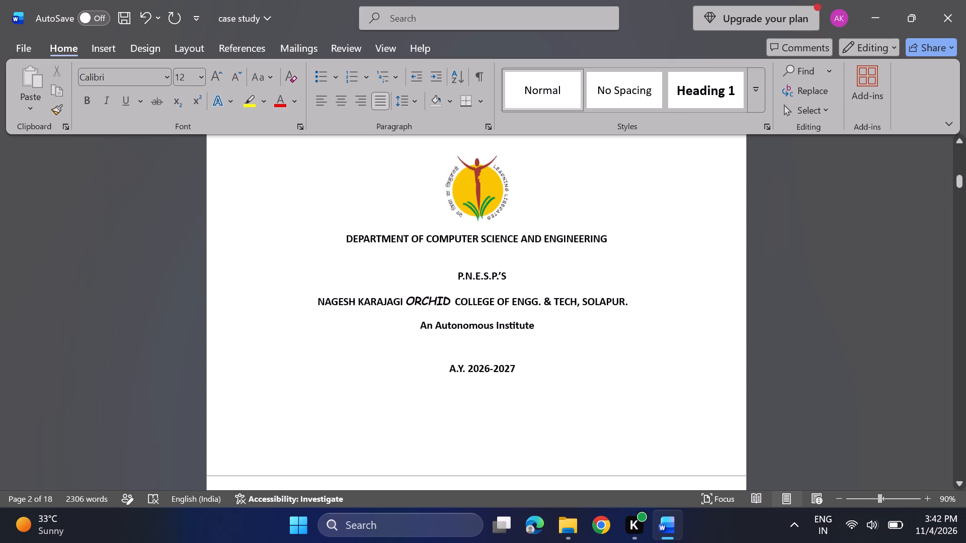
{"action": "scroll", "coordinate": [480, 268], "scroll_direction": "down", "scroll_amount": 1}
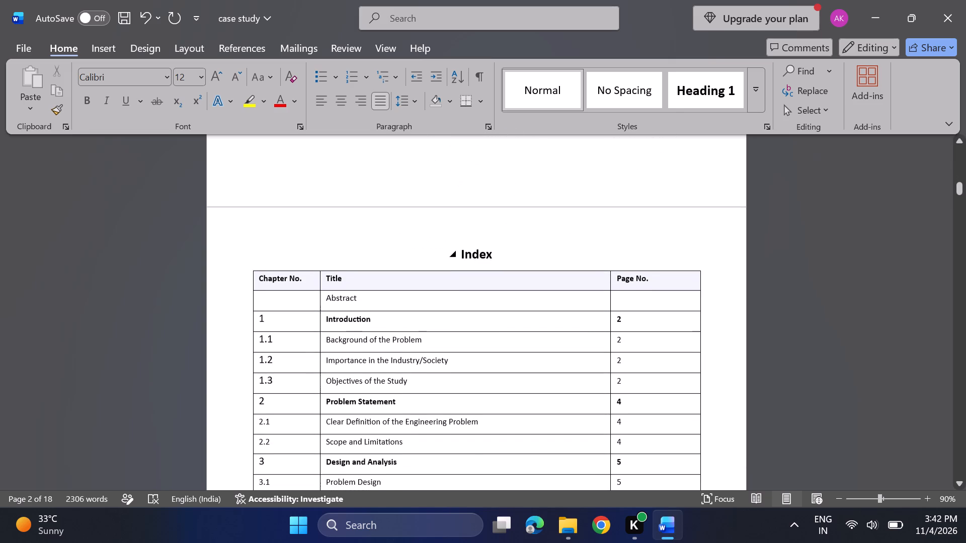
{"action": "scroll", "coordinate": [480, 268], "scroll_direction": "down", "scroll_amount": 2}
{"action": "scroll", "coordinate": [480, 268], "scroll_direction": "up", "scroll_amount": 2}
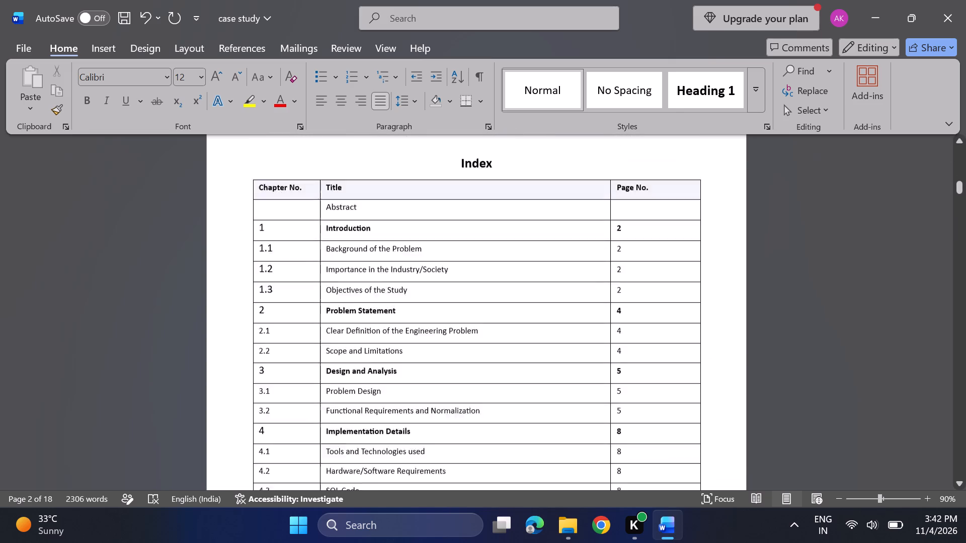
{"action": "scroll", "coordinate": [480, 268], "scroll_direction": "up", "scroll_amount": 1}
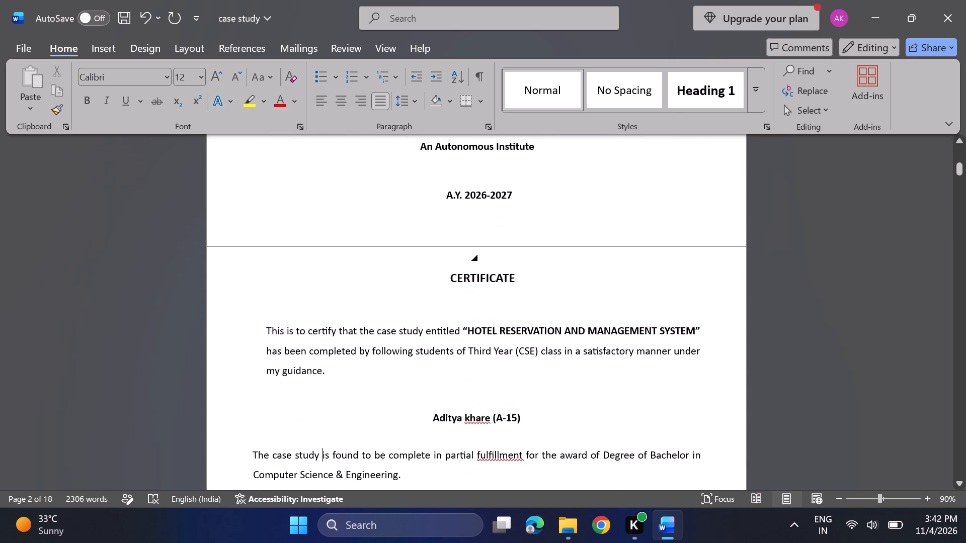
{"action": "scroll", "coordinate": [481, 269], "scroll_direction": "up", "scroll_amount": 1}
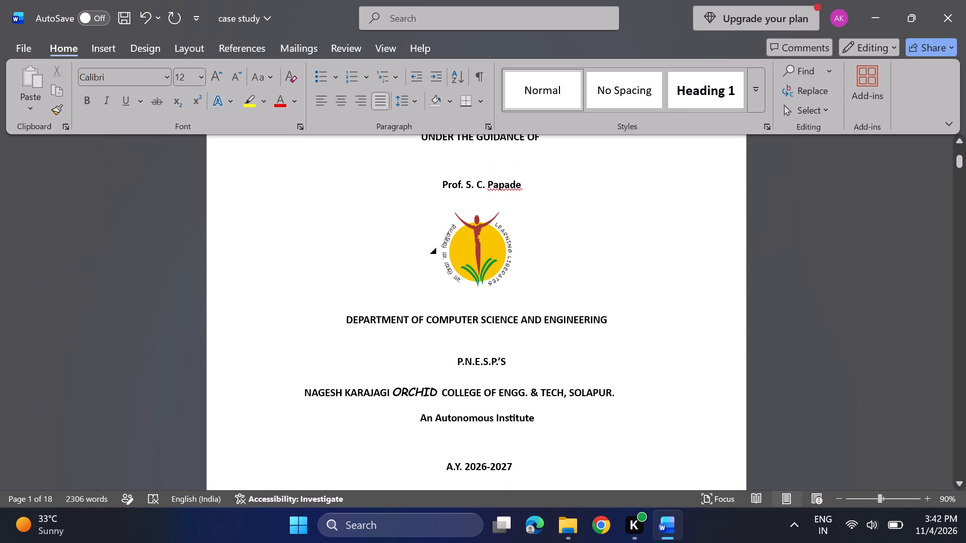
{"action": "scroll", "coordinate": [481, 269], "scroll_direction": "up", "scroll_amount": 1}
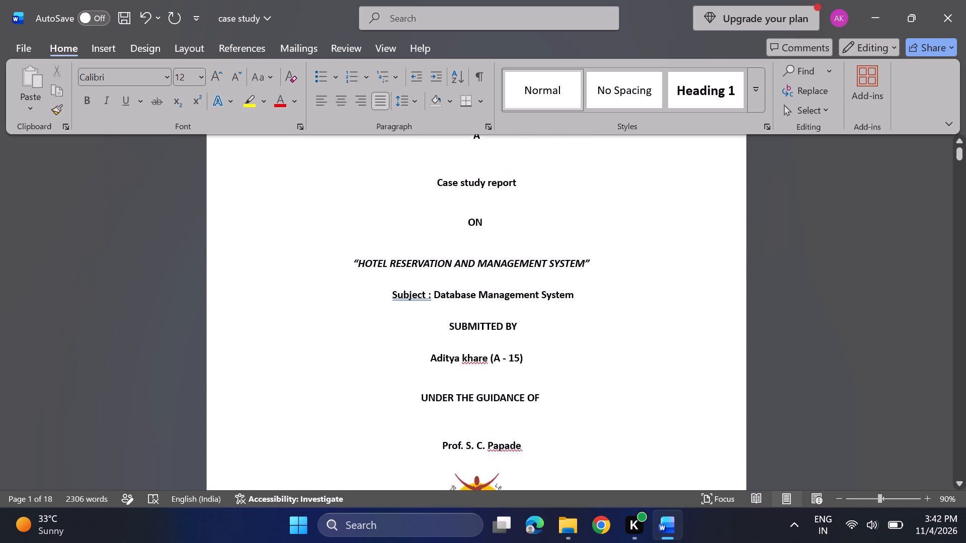
{"action": "scroll", "coordinate": [481, 269], "scroll_direction": "up", "scroll_amount": 1}
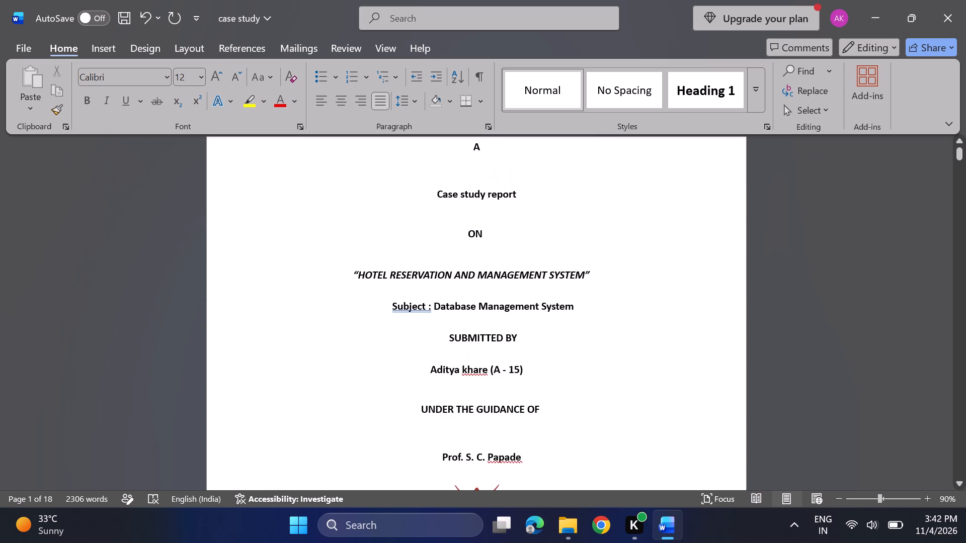
Close the case study report and save its changes in the Downloads folder.
{"action": "left_click", "coordinate": [965, 2]}
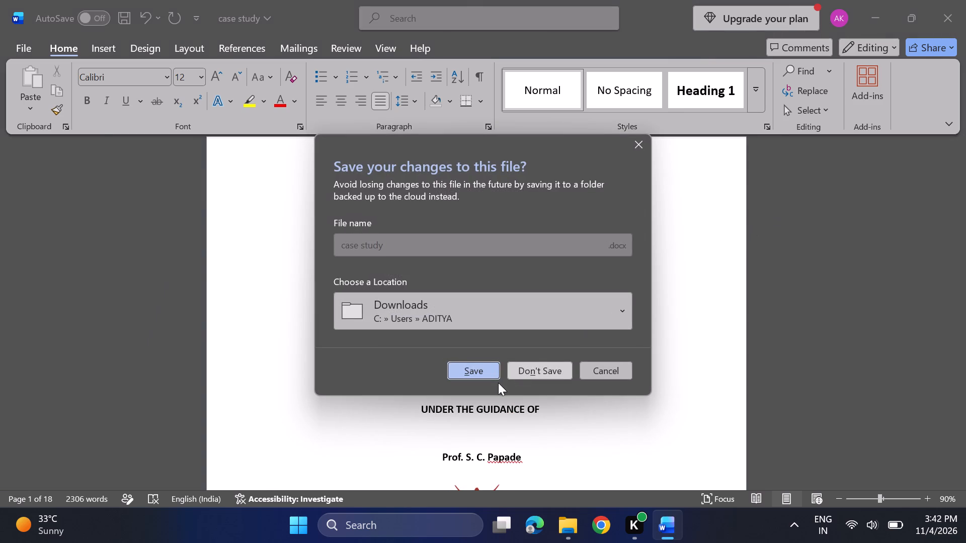
{"action": "left_click", "coordinate": [492, 373]}
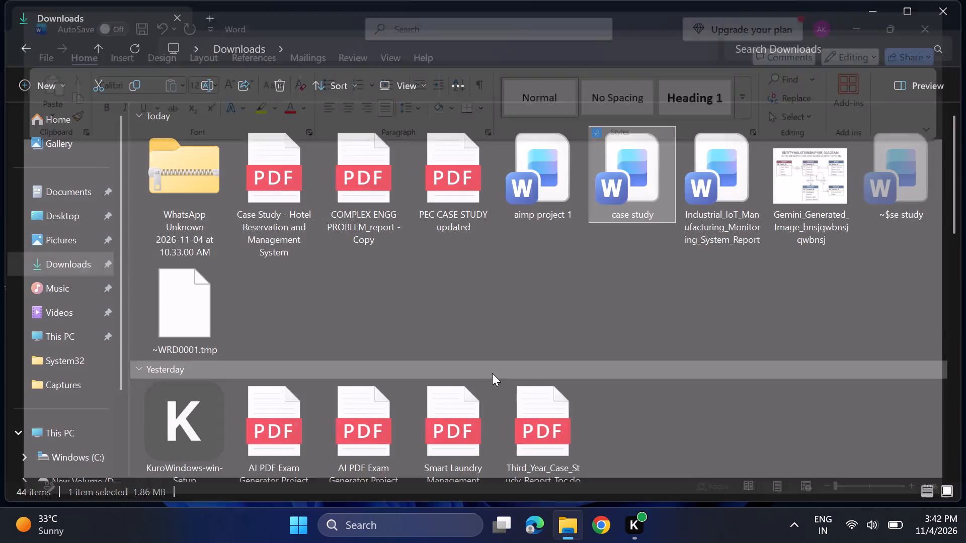
Reopen the case study Word document from the Downloads folder.
{"action": "left_click", "coordinate": [789, 206]}
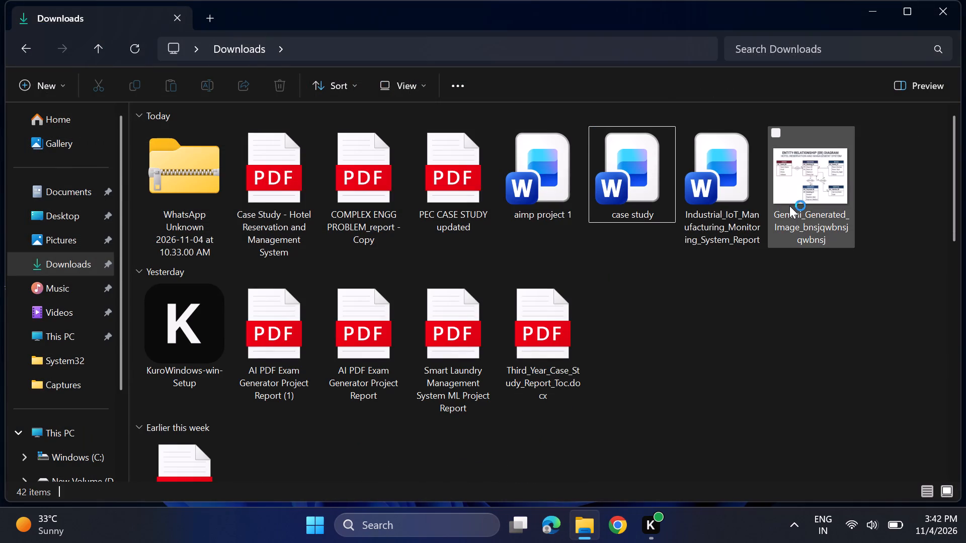
{"action": "double_click", "coordinate": [617, 211]}
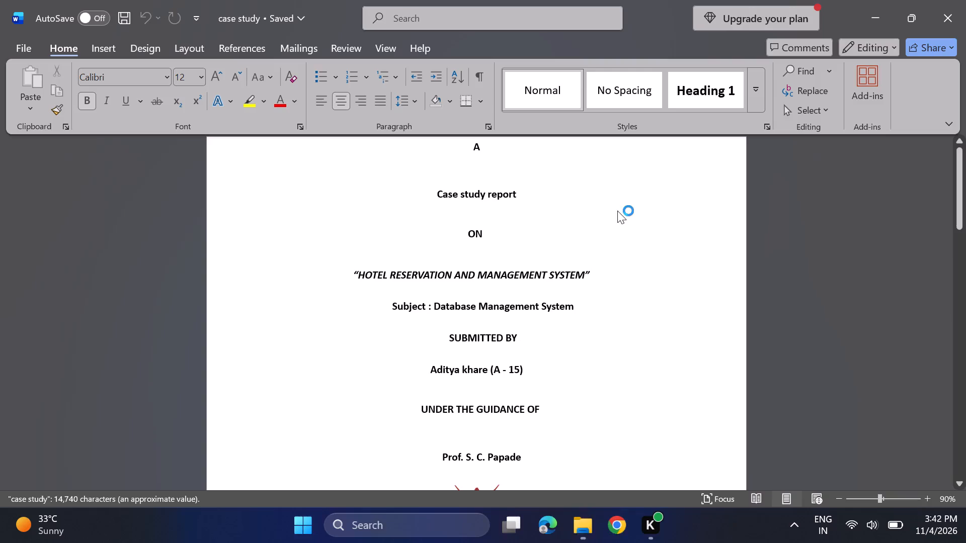
Review the report's final pages, from the sample outputs through Chapter 6 to the Chapter 7 references, for layout issues.
{"action": "scroll", "coordinate": [621, 381], "scroll_direction": "down", "scroll_amount": 20}
{"action": "scroll", "coordinate": [621, 381], "scroll_direction": "down", "scroll_amount": 5}
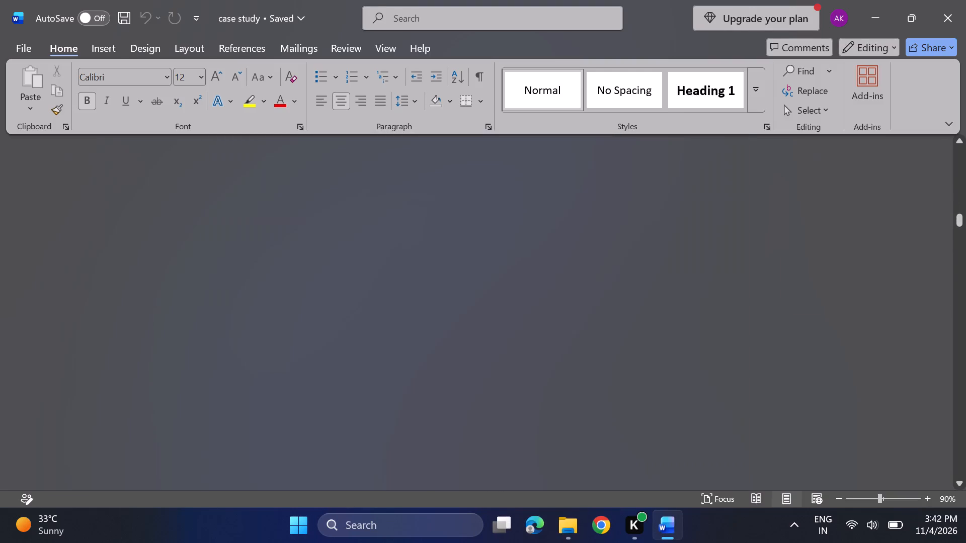
{"action": "scroll", "coordinate": [621, 381], "scroll_direction": "down", "scroll_amount": 7}
{"action": "scroll", "coordinate": [621, 381], "scroll_direction": "down", "scroll_amount": 20}
{"action": "scroll", "coordinate": [621, 381], "scroll_direction": "down", "scroll_amount": 9}
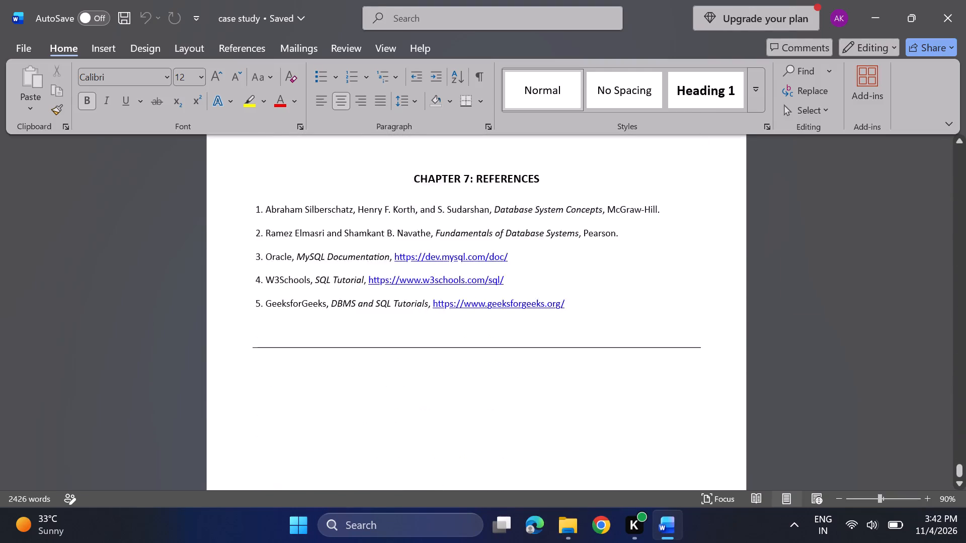
{"action": "scroll", "coordinate": [621, 381], "scroll_direction": "down", "scroll_amount": 9}
{"action": "scroll", "coordinate": [621, 381], "scroll_direction": "up", "scroll_amount": 3}
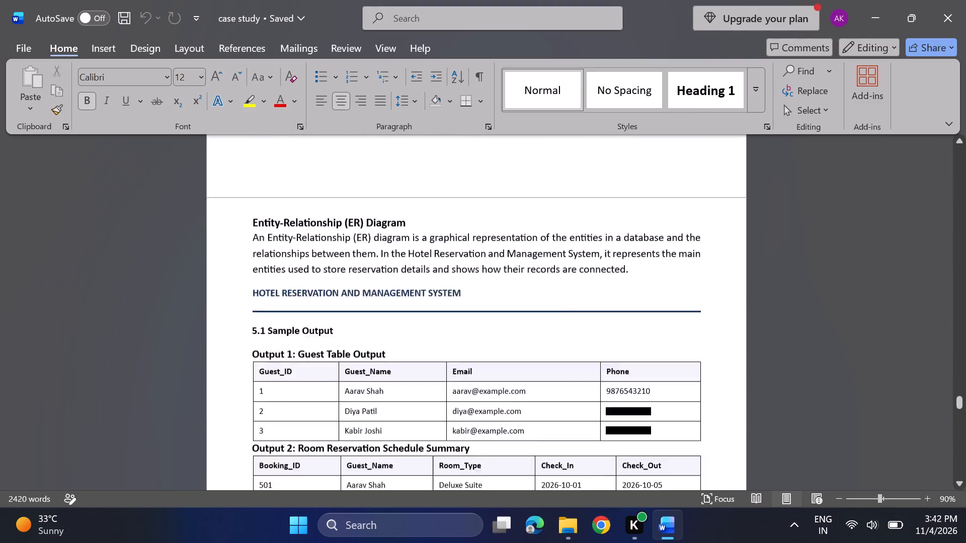
{"action": "scroll", "coordinate": [621, 381], "scroll_direction": "down", "scroll_amount": 2}
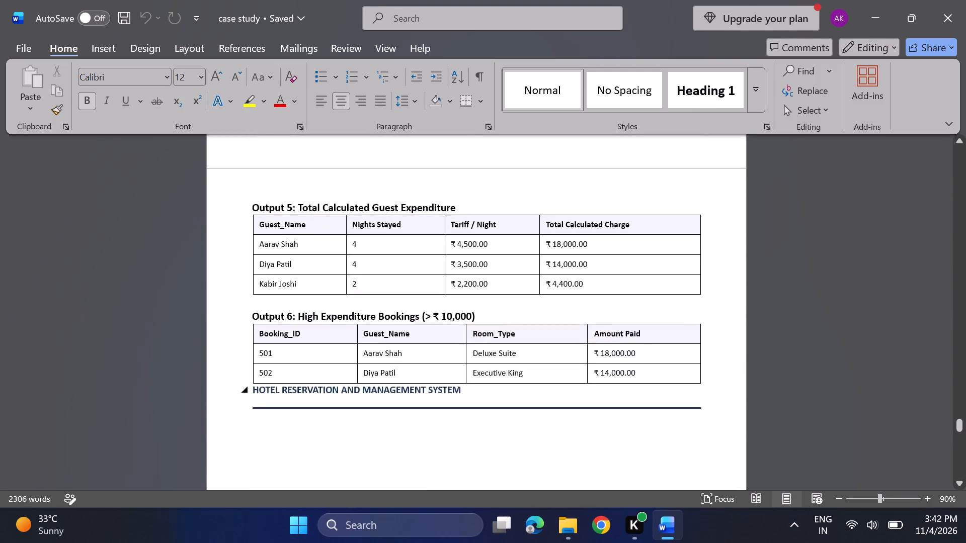
{"action": "scroll", "coordinate": [621, 381], "scroll_direction": "down", "scroll_amount": 2}
{"action": "scroll", "coordinate": [621, 381], "scroll_direction": "up", "scroll_amount": 1}
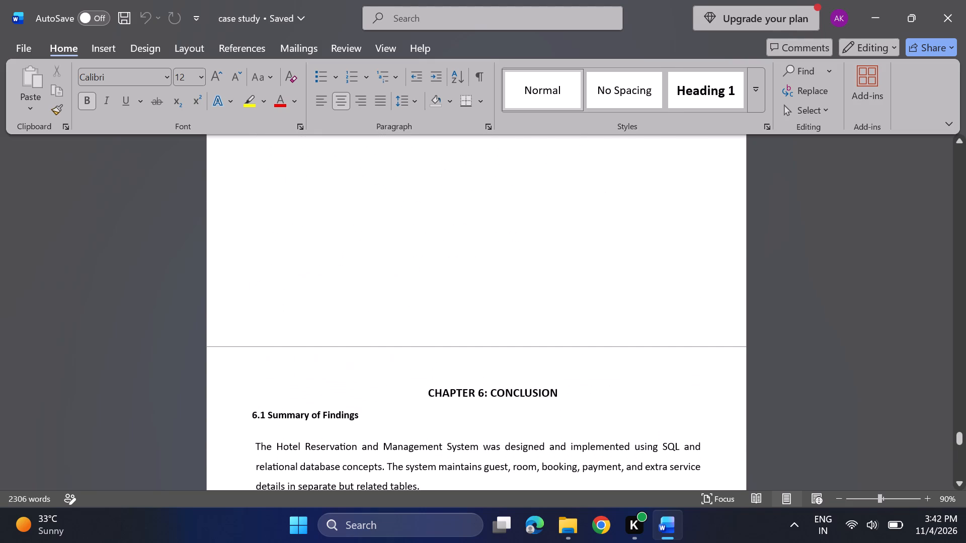
{"action": "scroll", "coordinate": [621, 381], "scroll_direction": "down", "scroll_amount": 3}
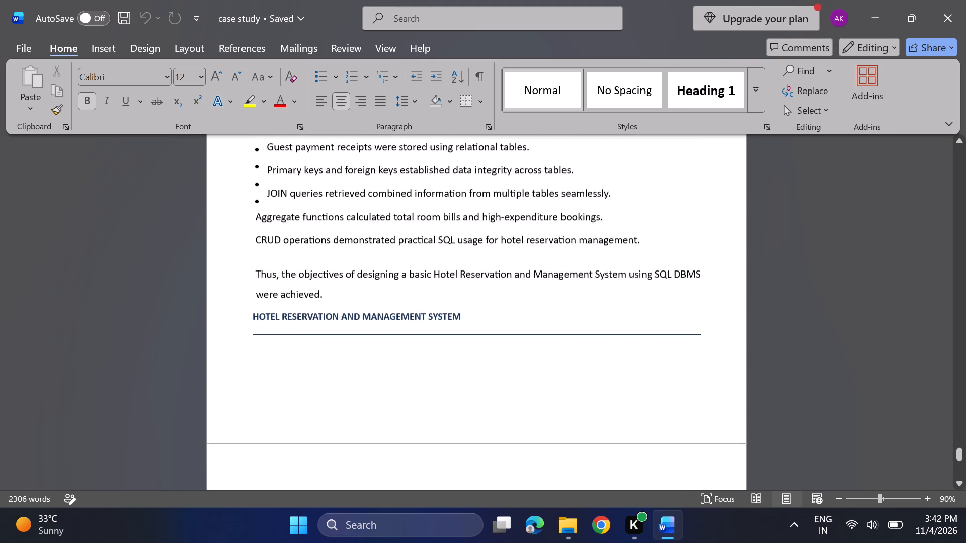
{"action": "scroll", "coordinate": [621, 381], "scroll_direction": "down", "scroll_amount": 1}
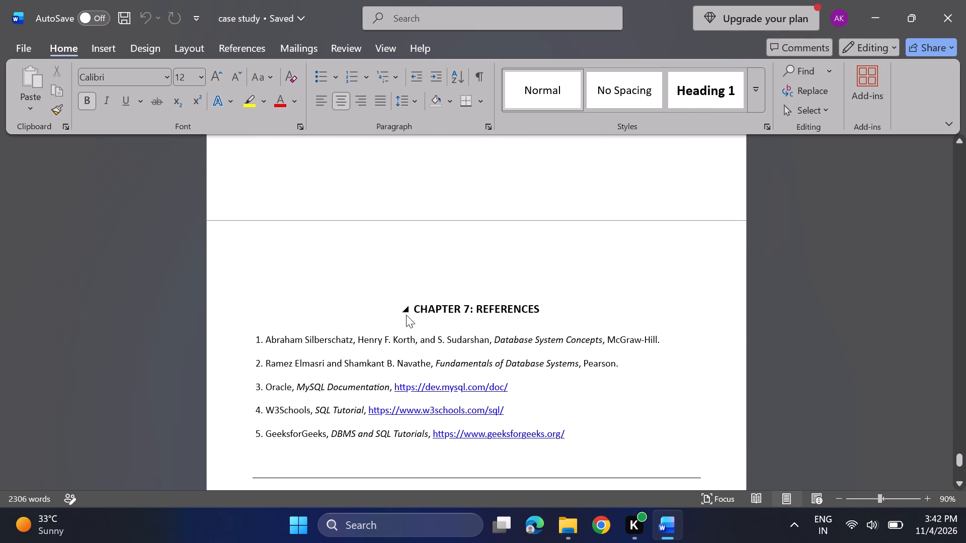
Remove the blank space above the "CHAPTER 7: REFERENCES" heading, keeping the heading at the start of its own page.
{"action": "left_click", "coordinate": [419, 308]}
{"action": "key", "text": "Left"}
{"action": "key", "text": "BackSpace"}
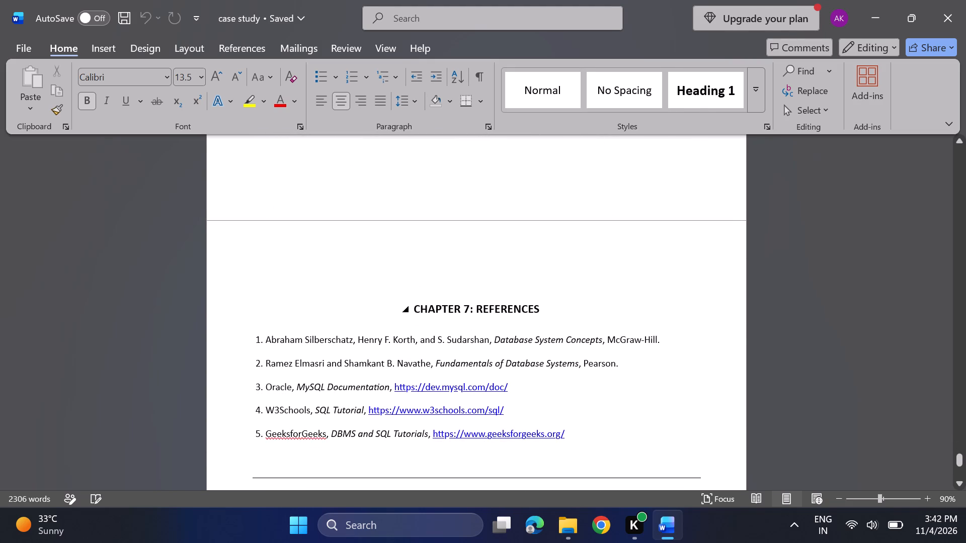
{"action": "key", "text": "BackSpace"}
{"action": "key", "text": "BackSpace"}
{"action": "key", "text": "Return"}
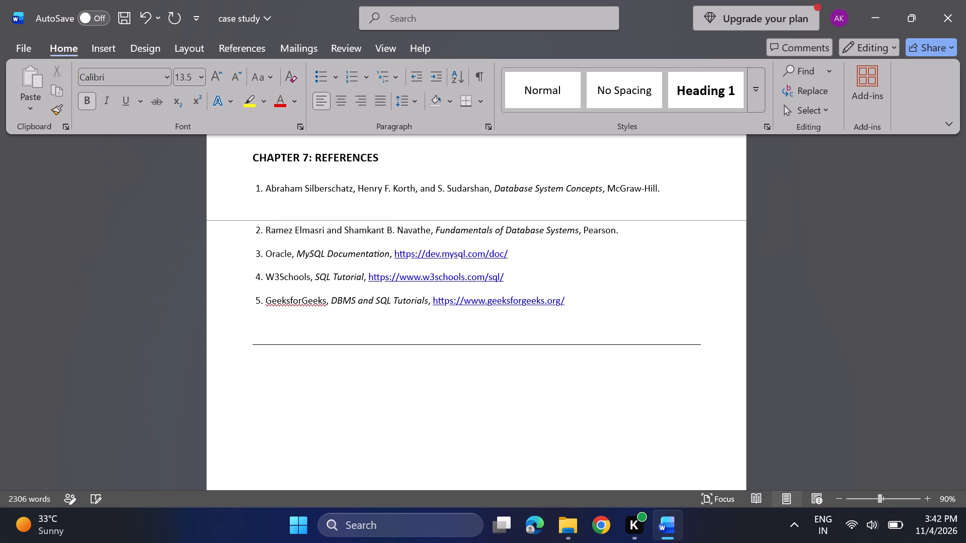
{"action": "left_click", "coordinate": [396, 264]}
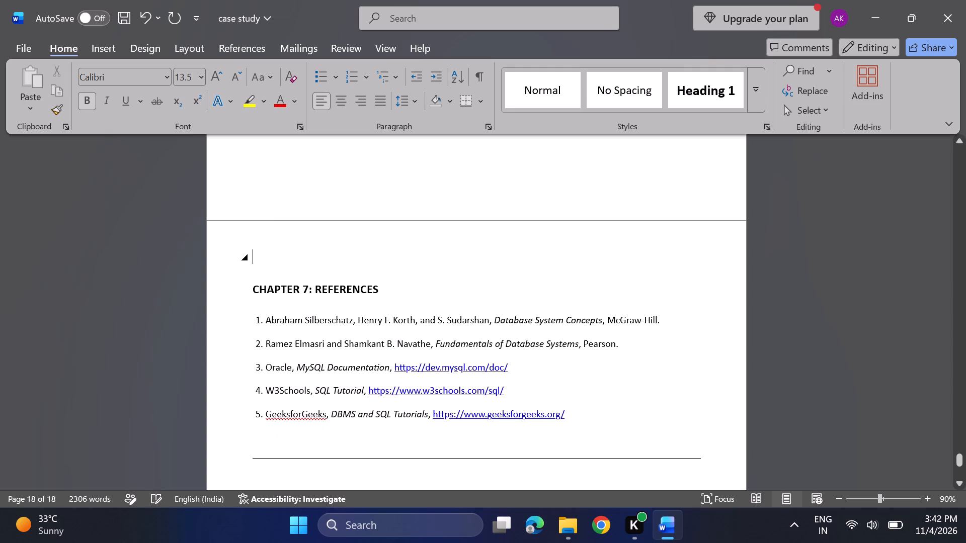
{"action": "key", "text": "BackSpace"}
{"action": "key", "text": "Return"}
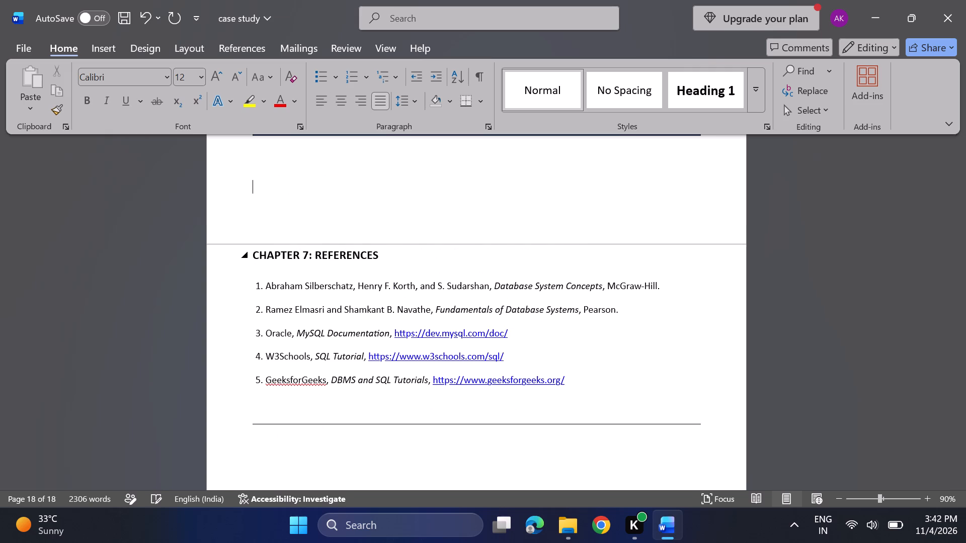
Centre the "CHAPTER 7: REFERENCES" heading.
{"action": "left_click", "coordinate": [260, 249]}
{"action": "left_click", "coordinate": [342, 104]}
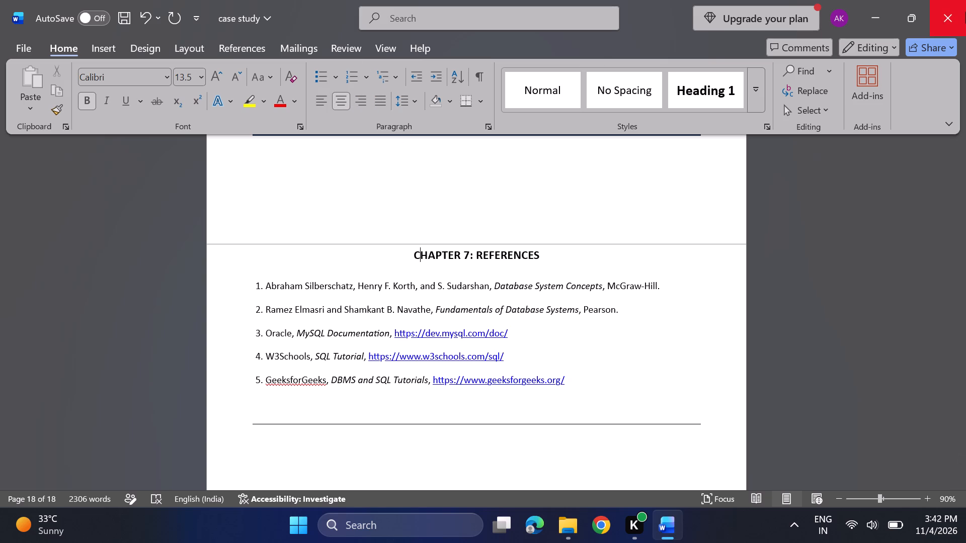
Close the case study document, saving its changes to the Downloads folder.
{"action": "left_click", "coordinate": [965, 10]}
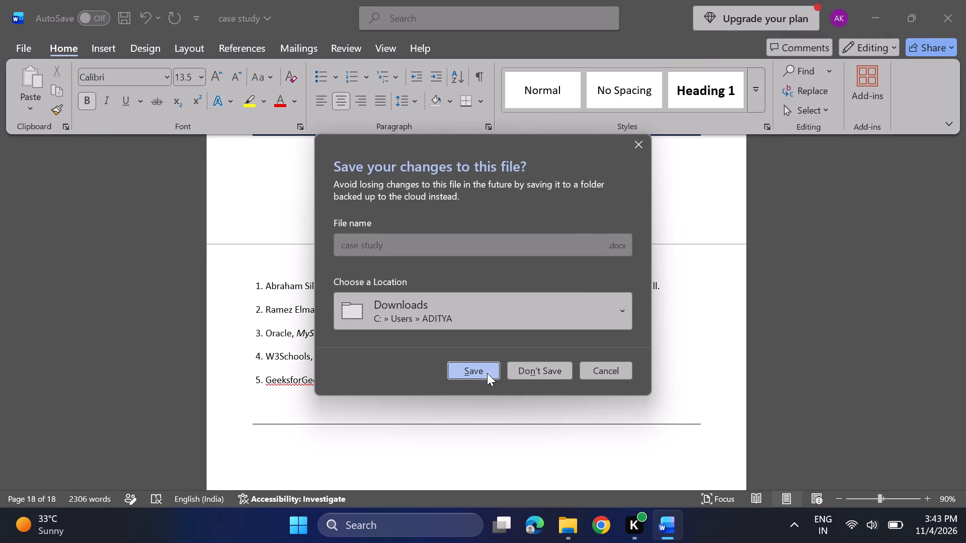
{"action": "left_click", "coordinate": [487, 373]}
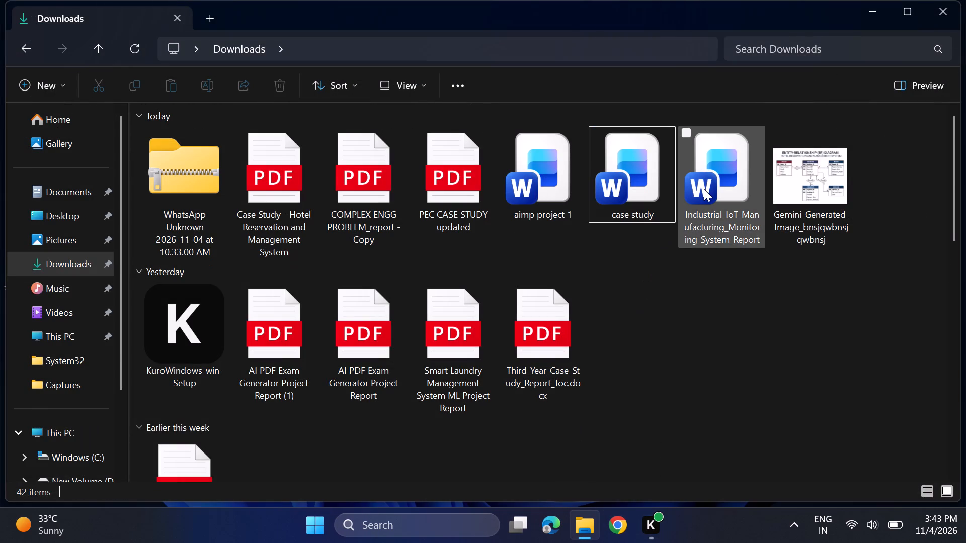
Switch to Google Chrome and open WhatsApp Web.
{"action": "left_click", "coordinate": [612, 524]}
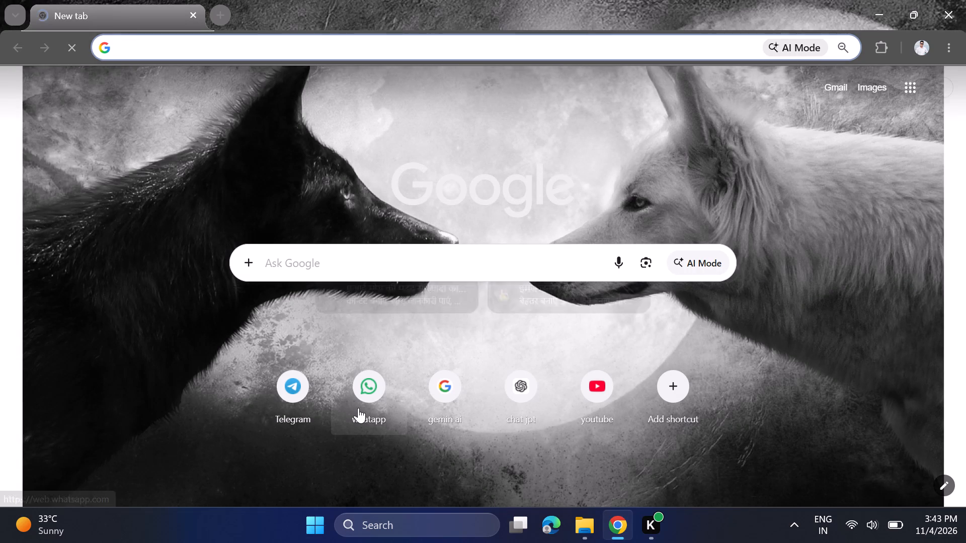
{"action": "left_click", "coordinate": [358, 408]}
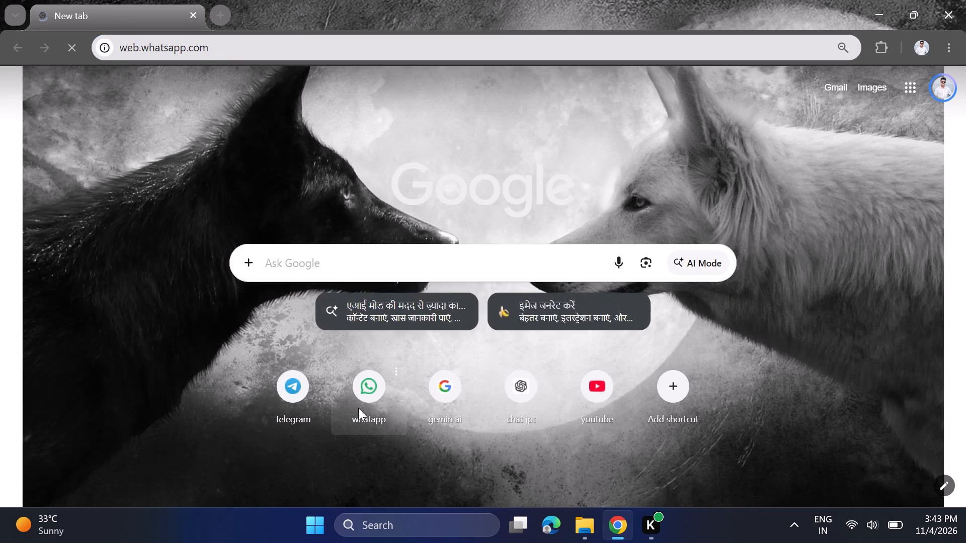
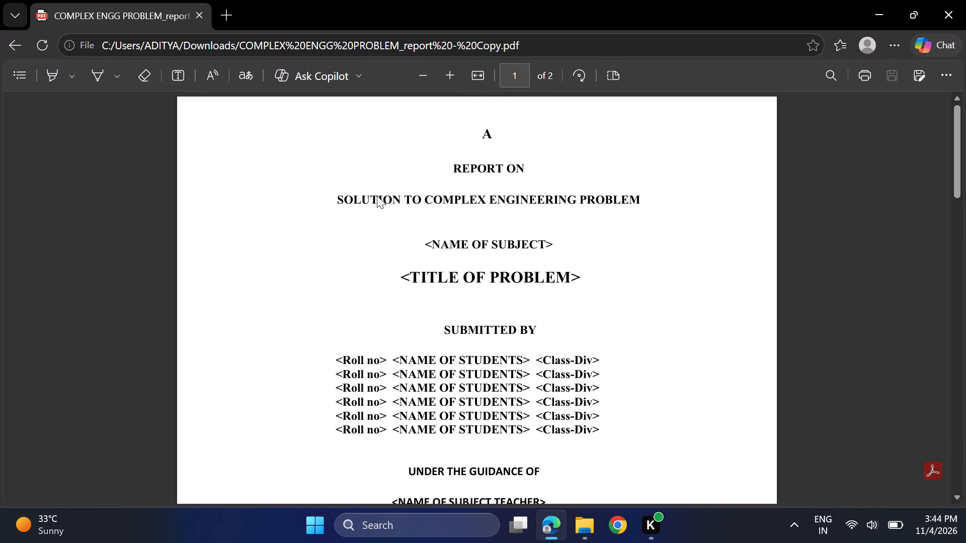
Look through the "COMPLEX ENGG PROBLEM_report - Copy" PDF, from the cover page to the section outline, and close it.
{"action": "scroll", "coordinate": [412, 277], "scroll_direction": "down", "scroll_amount": 3}
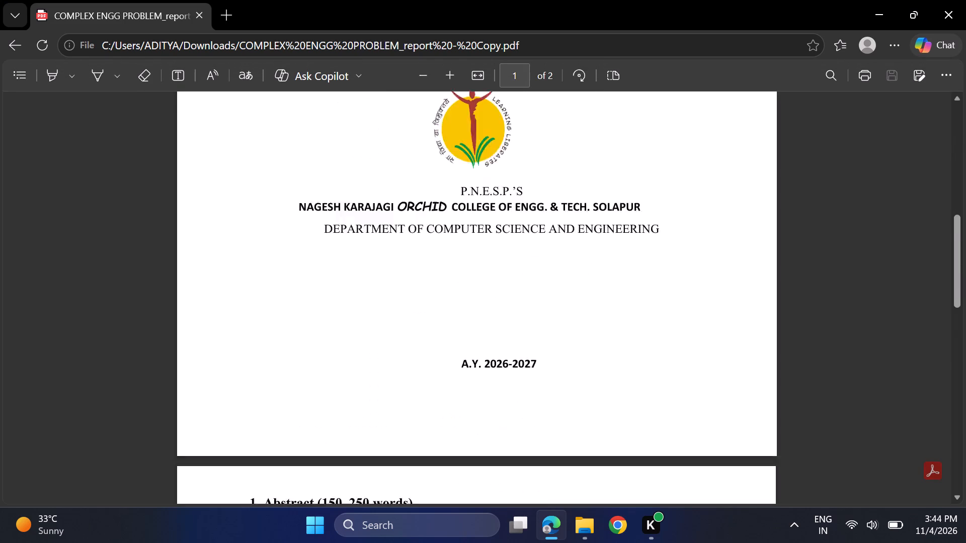
{"action": "scroll", "coordinate": [412, 277], "scroll_direction": "down", "scroll_amount": 5}
{"action": "scroll", "coordinate": [412, 277], "scroll_direction": "up", "scroll_amount": 4}
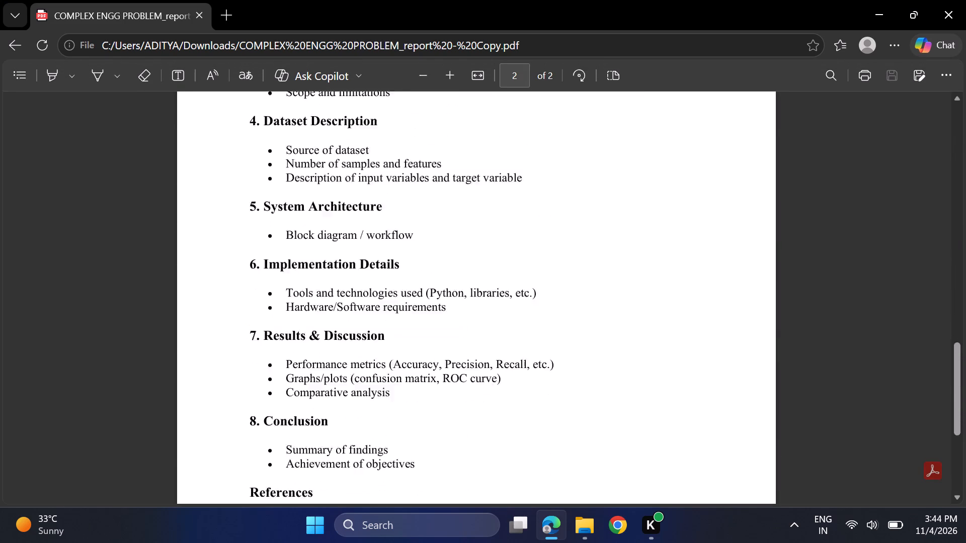
{"action": "left_click", "coordinate": [959, 0]}
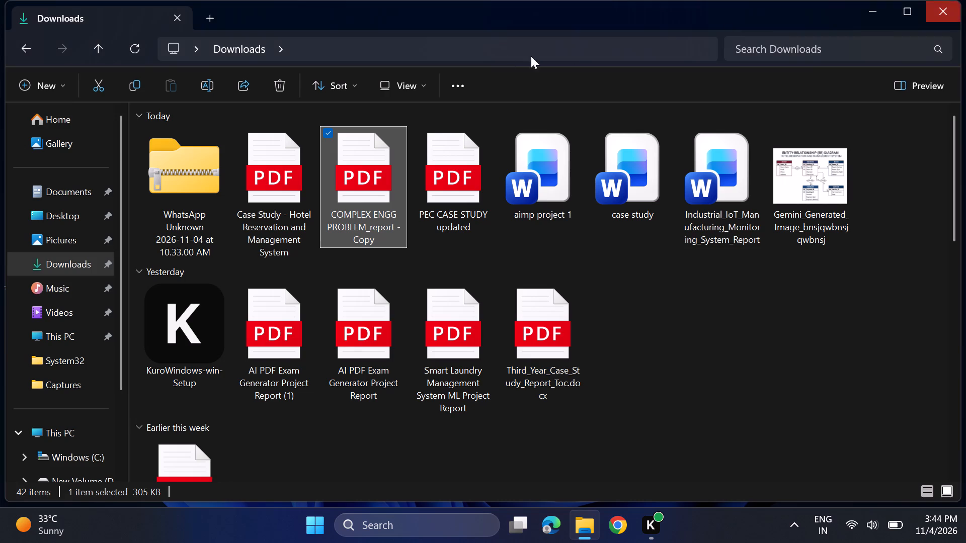
Delete the "COMPLEX ENGG PROBLEM_report - Copy" PDF from the Downloads folder.
{"action": "left_click", "coordinate": [290, 86]}
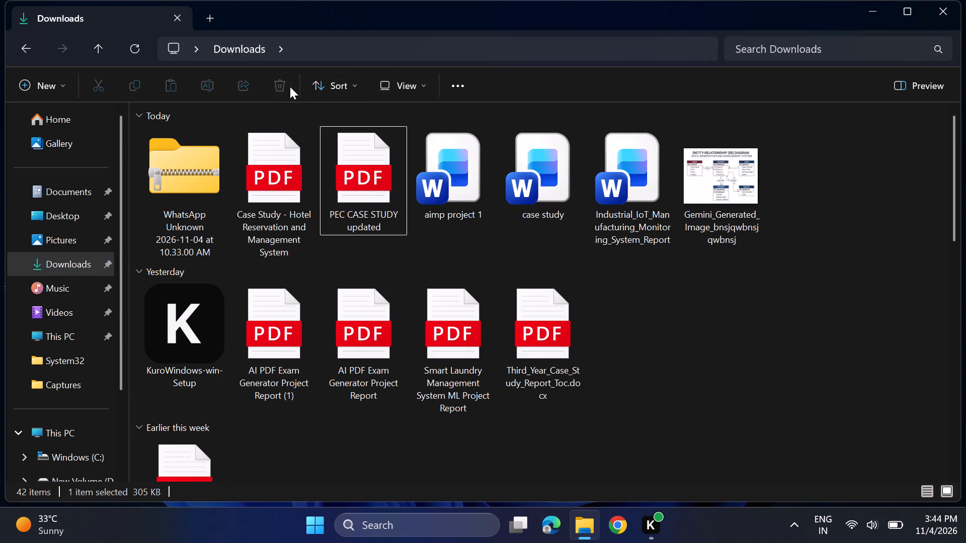
Open the "PEC CASE STUDY updated" PDF, examine its front page, and close it.
{"action": "double_click", "coordinate": [367, 185]}
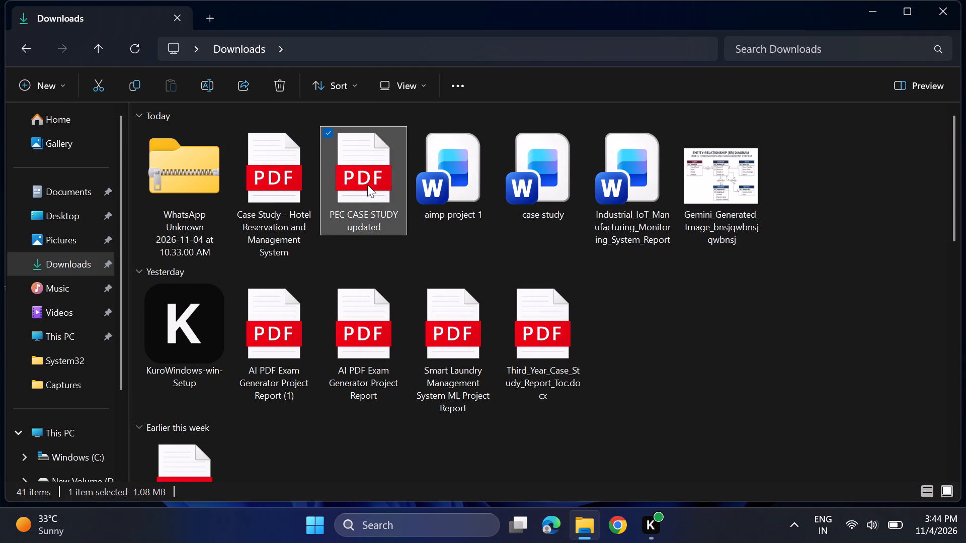
{"action": "scroll", "coordinate": [553, 304], "scroll_direction": "down", "scroll_amount": 1}
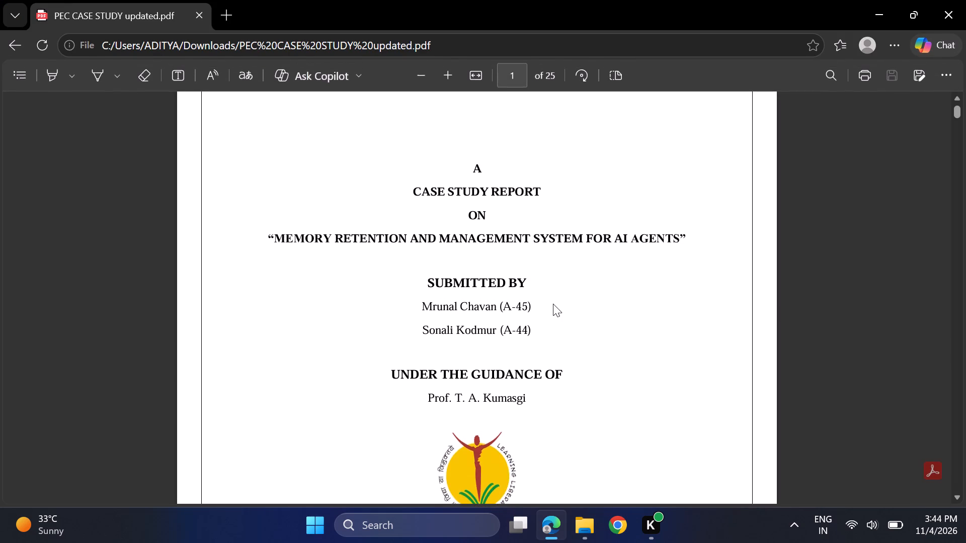
{"action": "scroll", "coordinate": [553, 304], "scroll_direction": "down", "scroll_amount": 5}
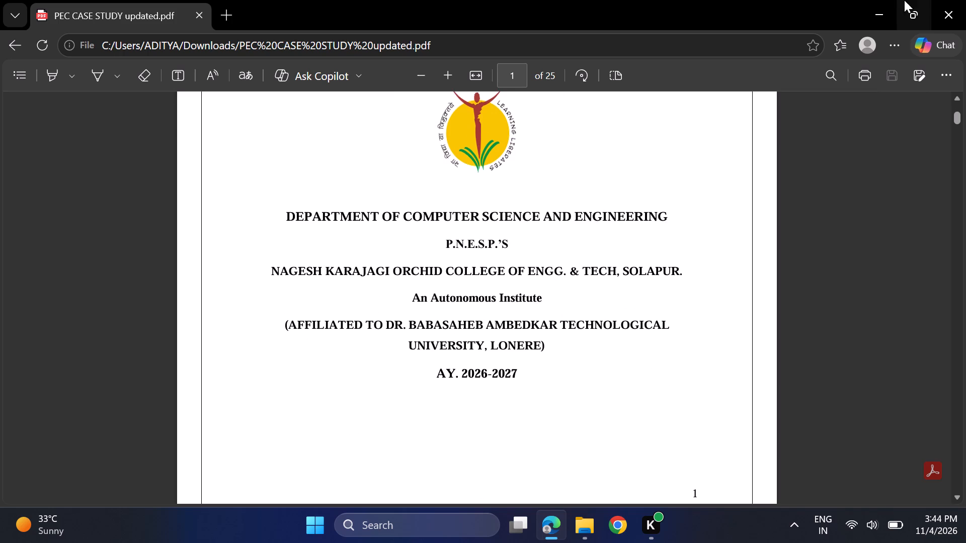
{"action": "left_click", "coordinate": [956, 14]}
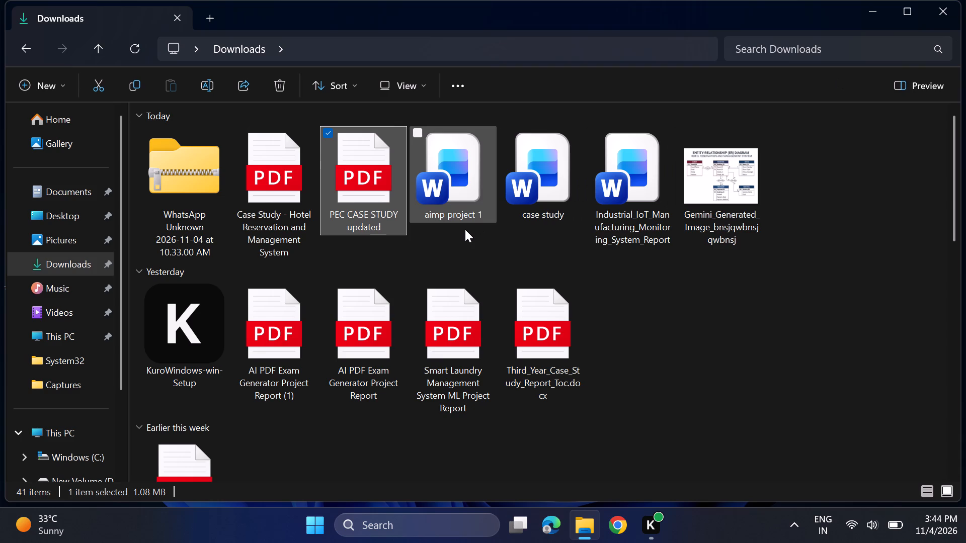
Look through the older files in the Downloads folder.
{"action": "scroll", "coordinate": [465, 229], "scroll_direction": "down", "scroll_amount": 2}
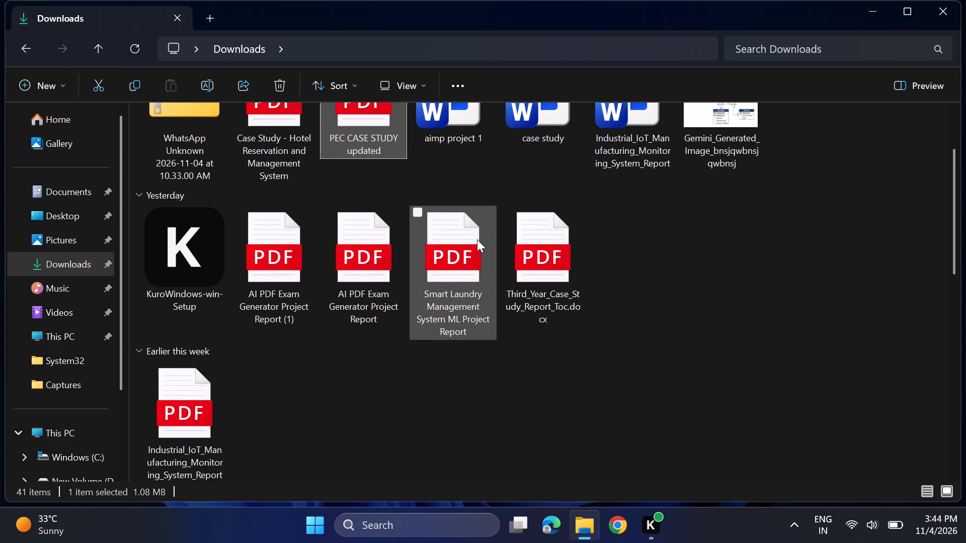
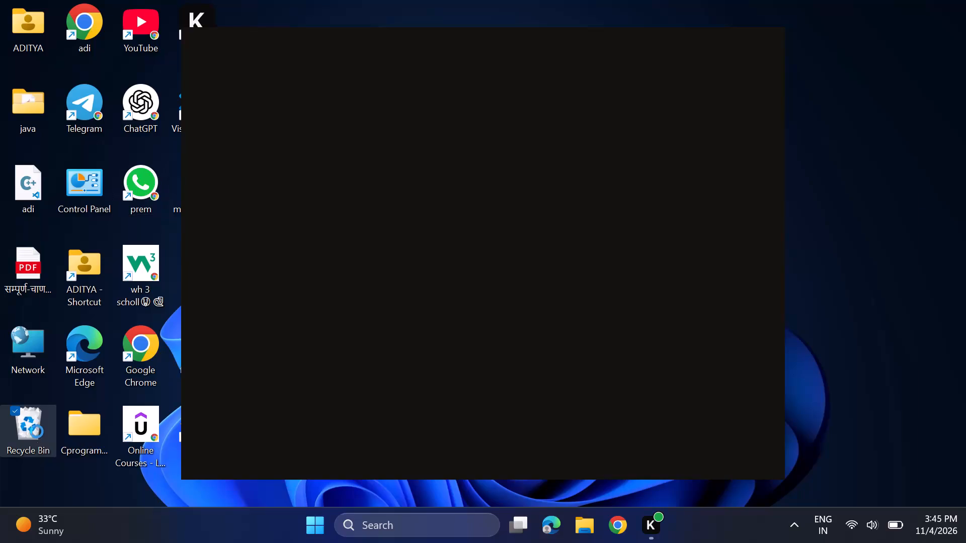
Empty the Recycle Bin to permanently remove the deleted "COMPLEX ENGG PROBLEM" report PDF.
{"action": "left_click", "coordinate": [498, 80]}
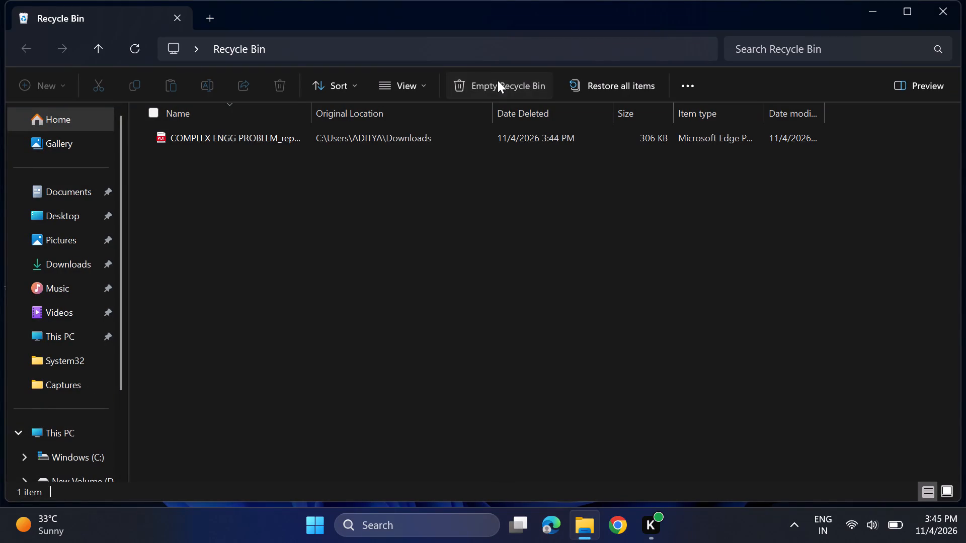
{"action": "left_click", "coordinate": [559, 307]}
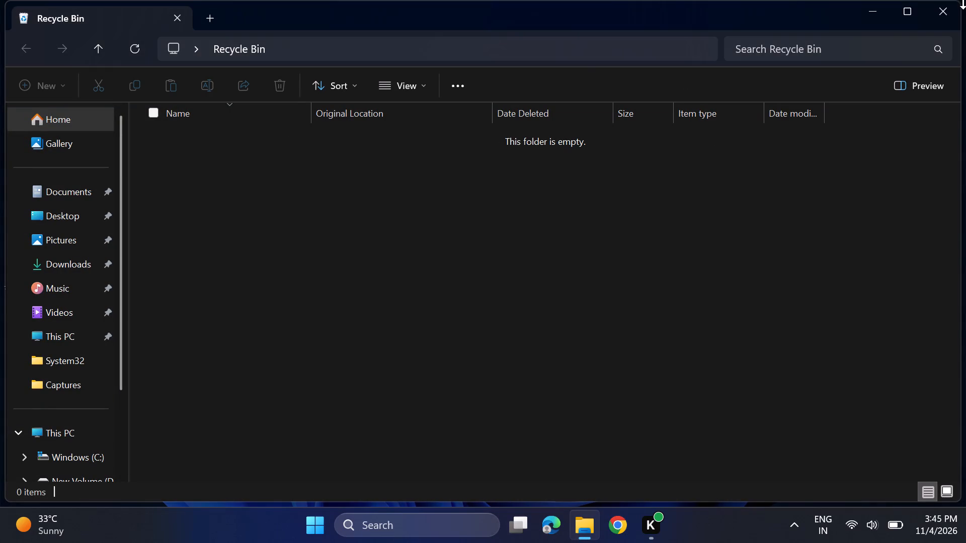